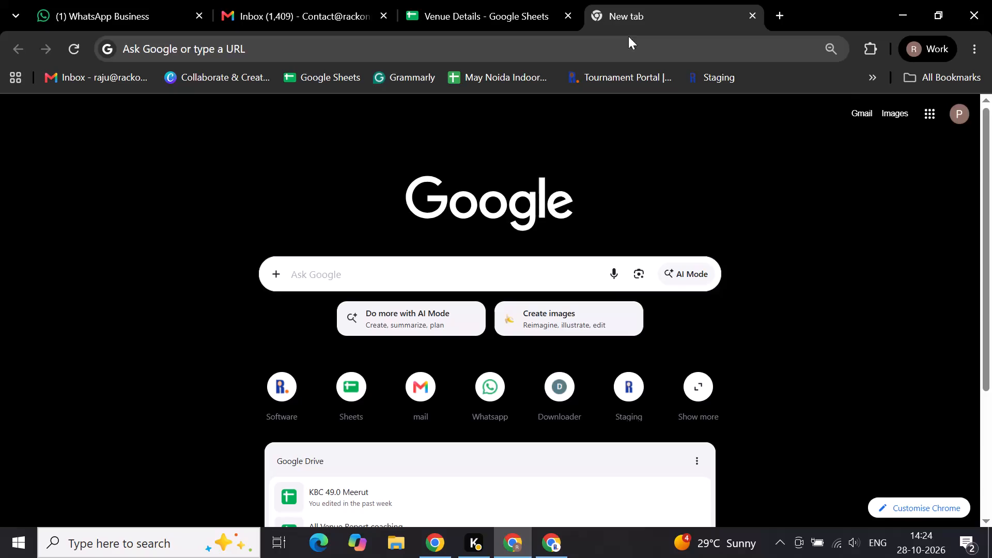
# Open the All Coaches Attandance spreadsheet in Google Sheets and switch to its October 2026 sheet.
pyautogui.click(628, 43)
pyautogui.write('all')
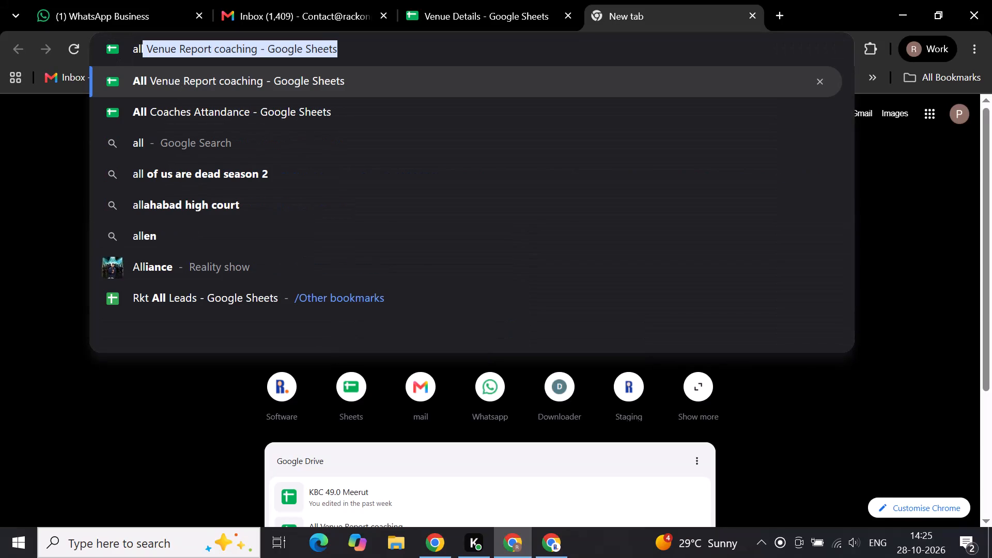
pyautogui.click(215, 105)
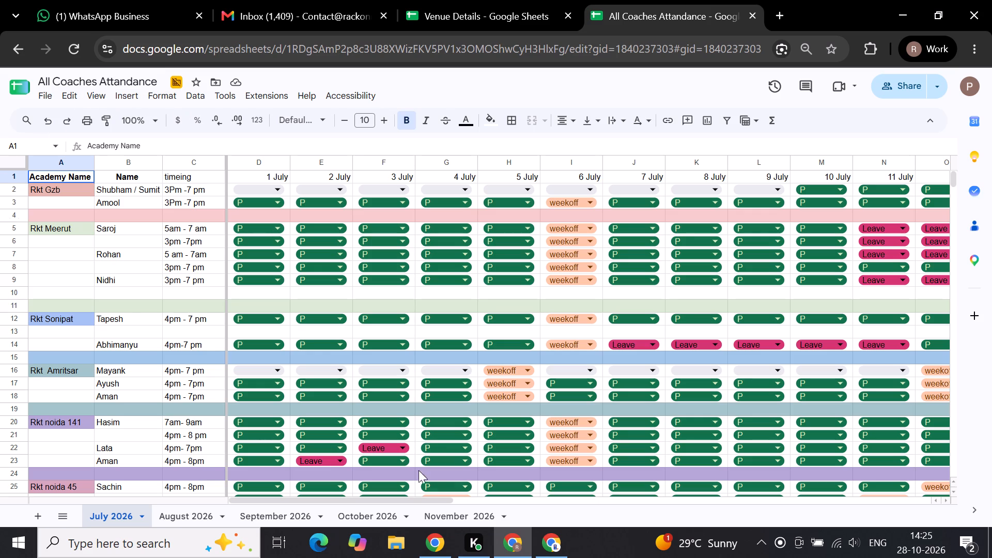
pyautogui.click(378, 516)
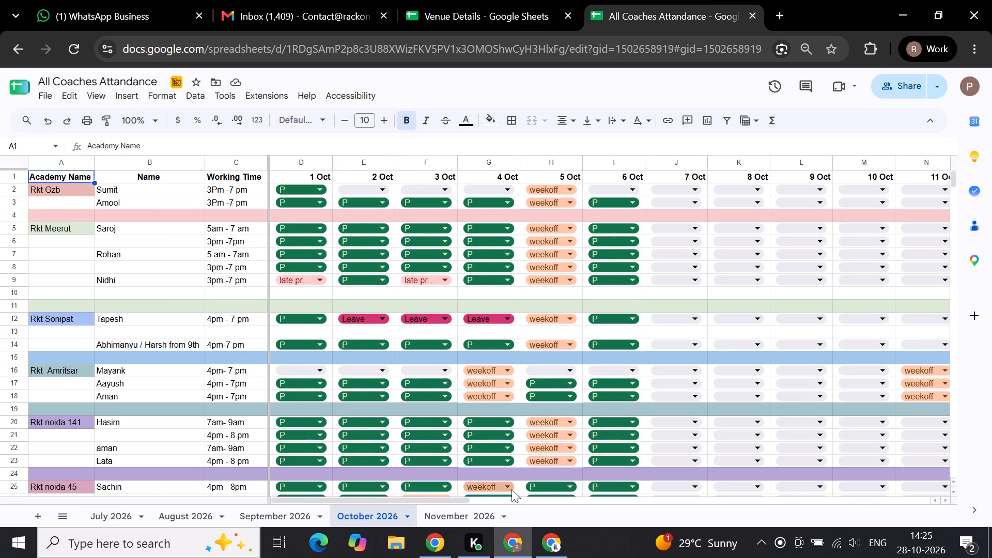
# Examine the October 2026 attendance of all academies' coaches for the dates from 7 Oct onward.
pyautogui.moveTo(449, 500); pyautogui.dragTo(537, 499)
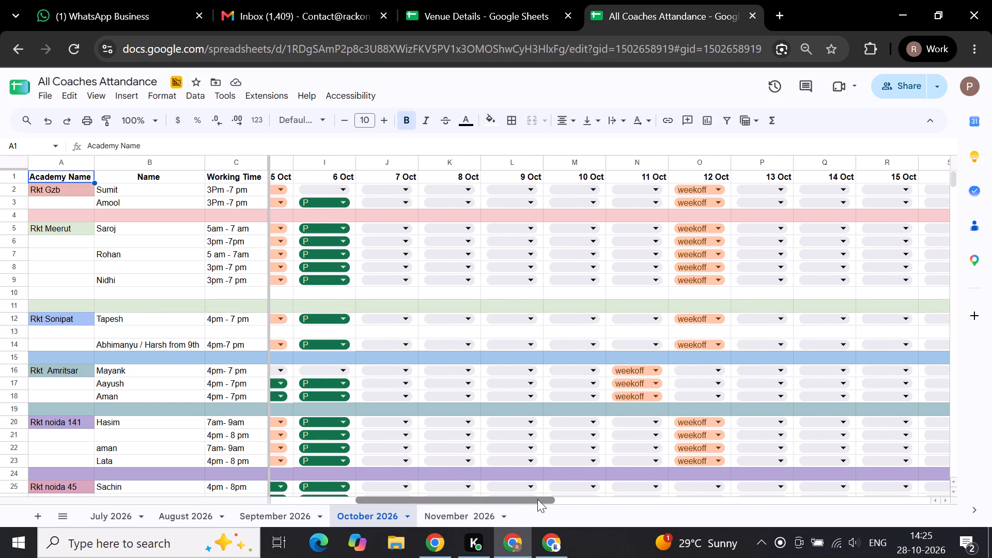
pyautogui.moveTo(537, 499); pyautogui.dragTo(506, 495)
pyautogui.scroll(-2, 512, 402)
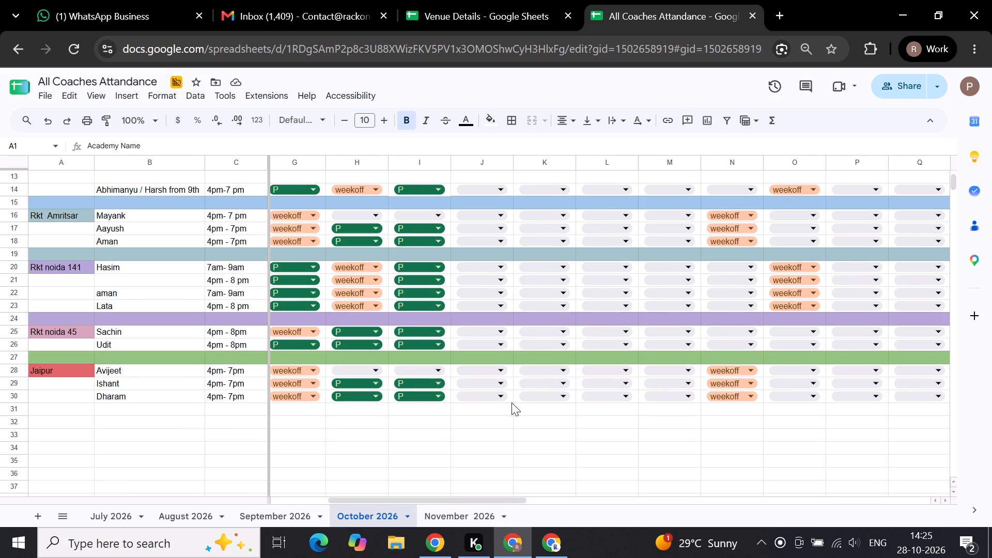
pyautogui.scroll(4, 512, 402)
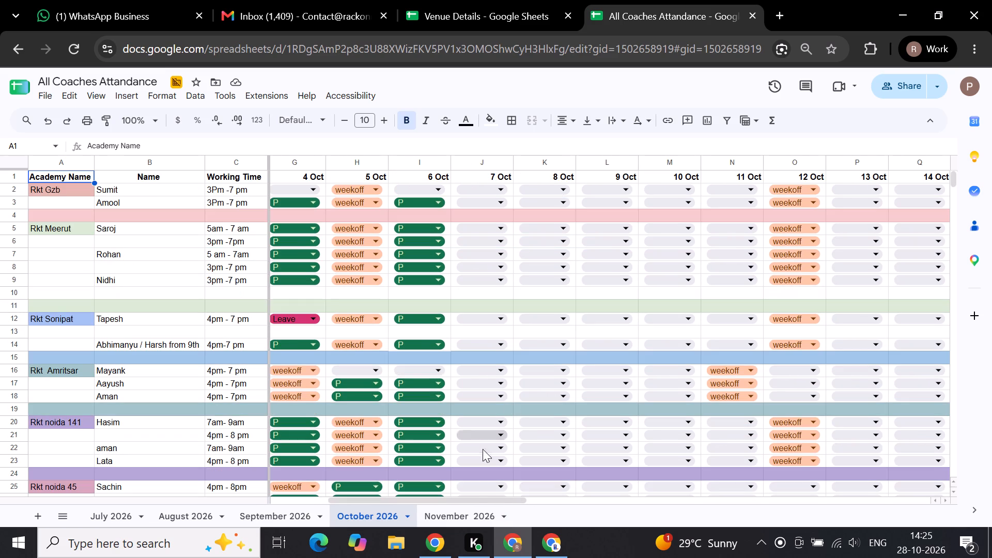
pyautogui.moveTo(470, 502); pyautogui.dragTo(513, 501)
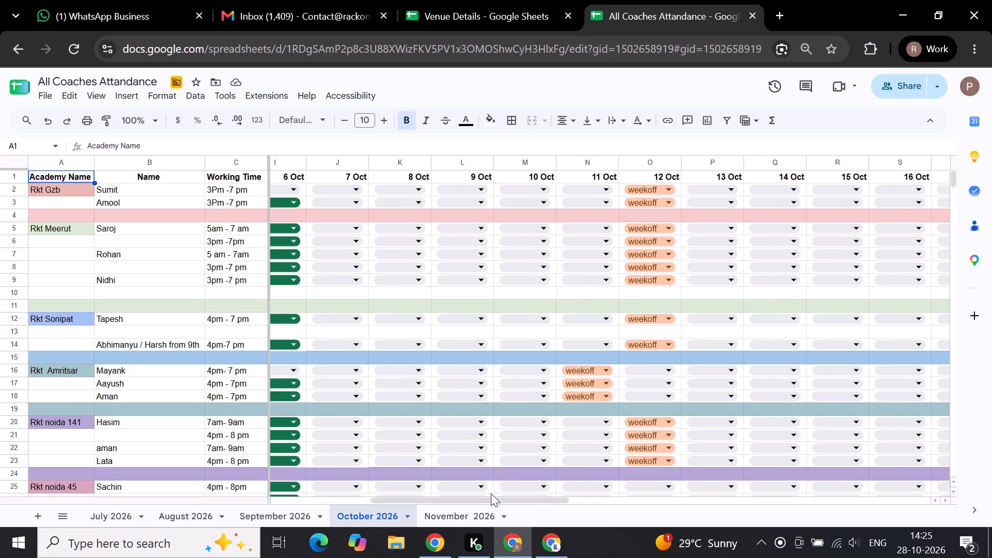
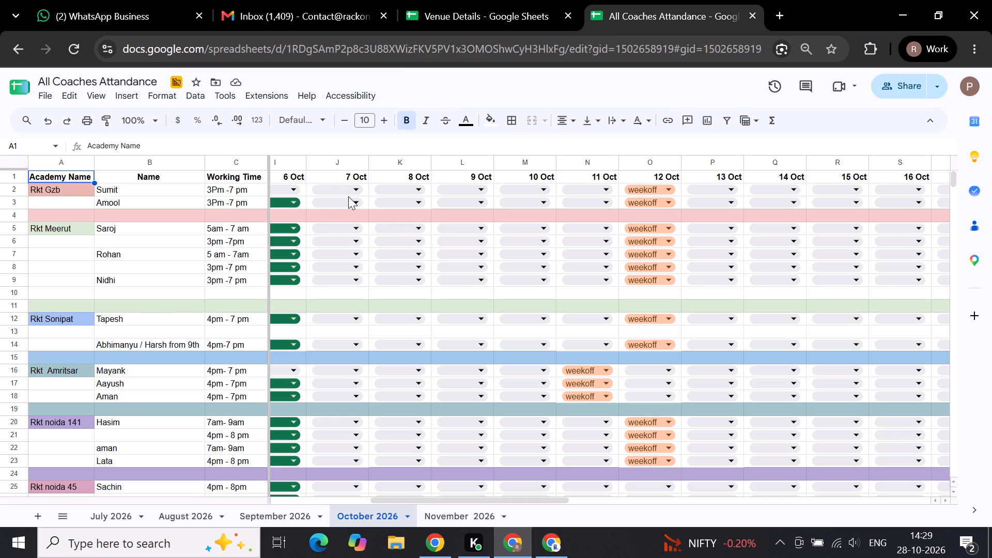
# Mark 7 Oct attendance as P for Amool (Rkt Gzb), both Saroj shifts (Rkt Meerut) and the Abhimanyu / Harsh row (Rkt Sonipat).
pyautogui.click(339, 205)
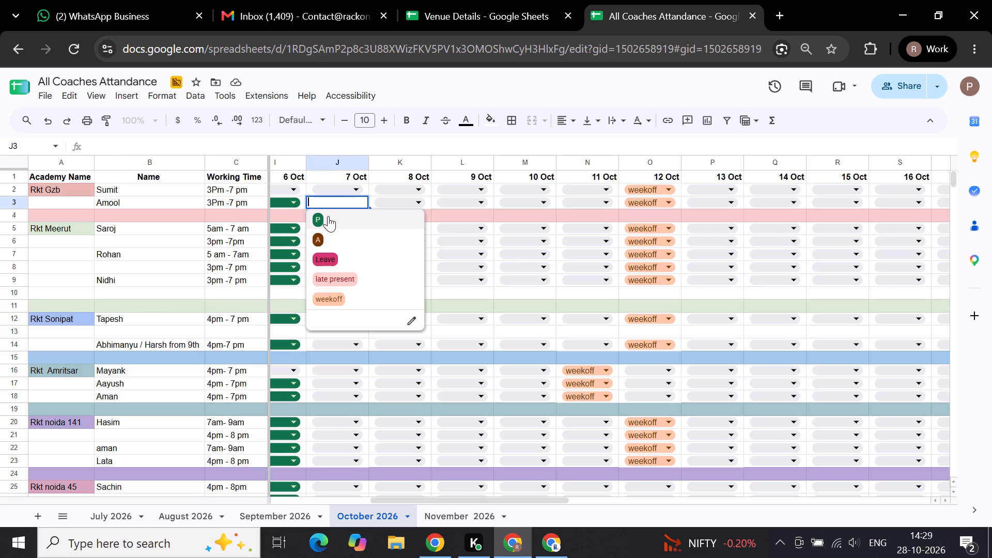
pyautogui.click(328, 216)
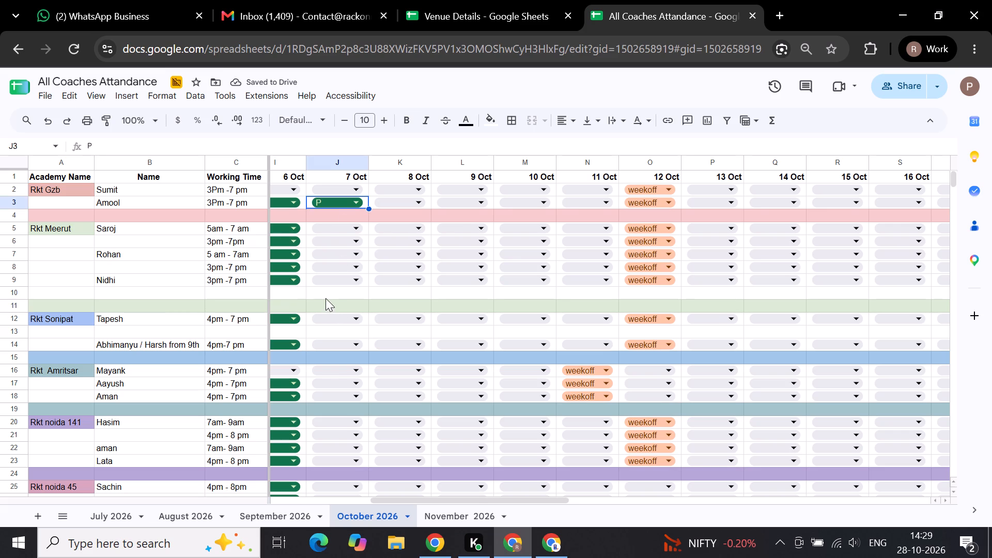
pyautogui.click(333, 222)
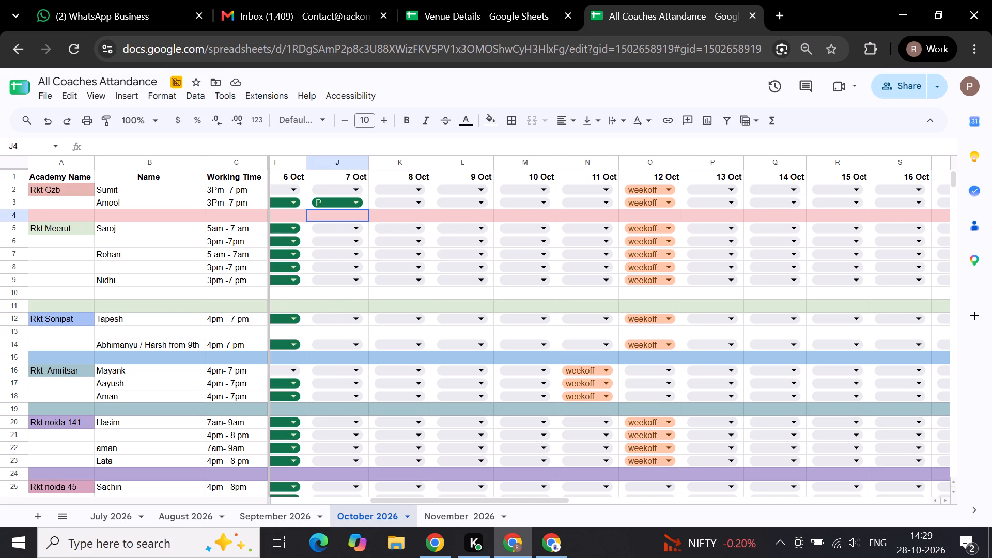
pyautogui.click(332, 229)
pyautogui.click(332, 247)
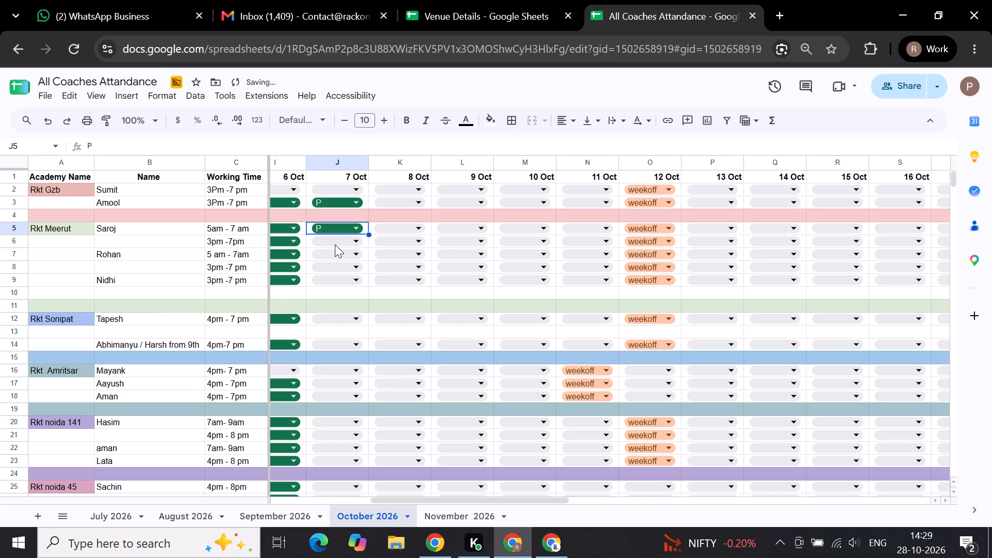
pyautogui.click(335, 244)
pyautogui.click(334, 260)
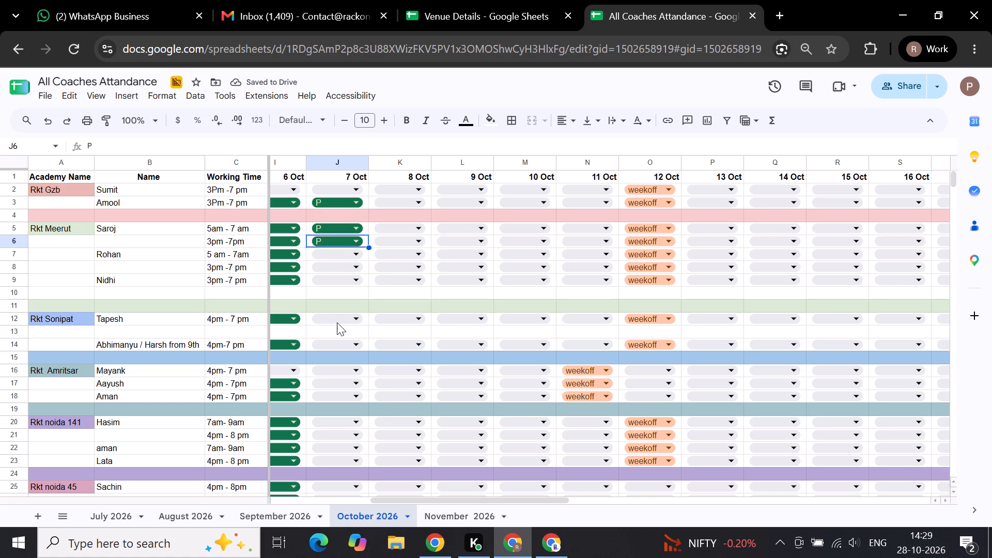
pyautogui.click(338, 347)
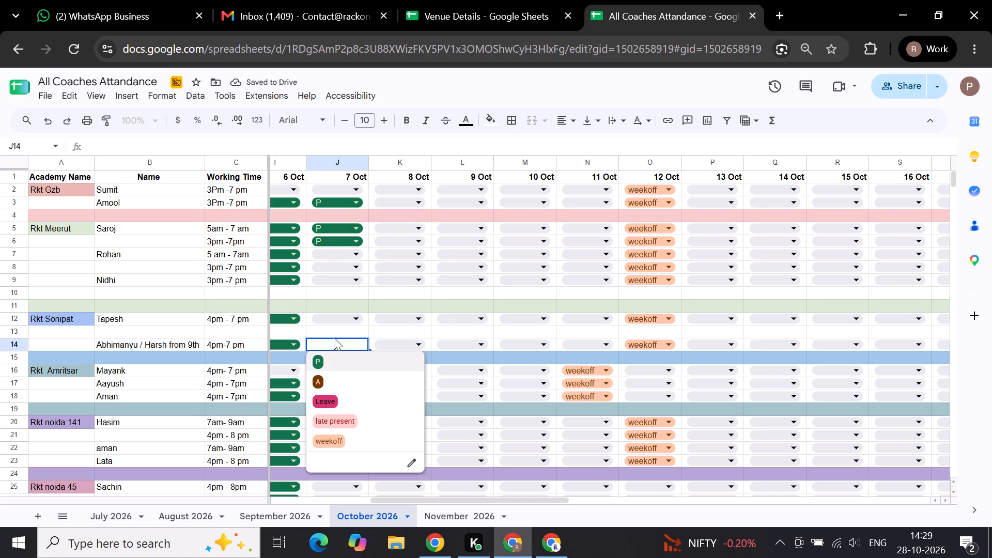
pyautogui.click(307, 362)
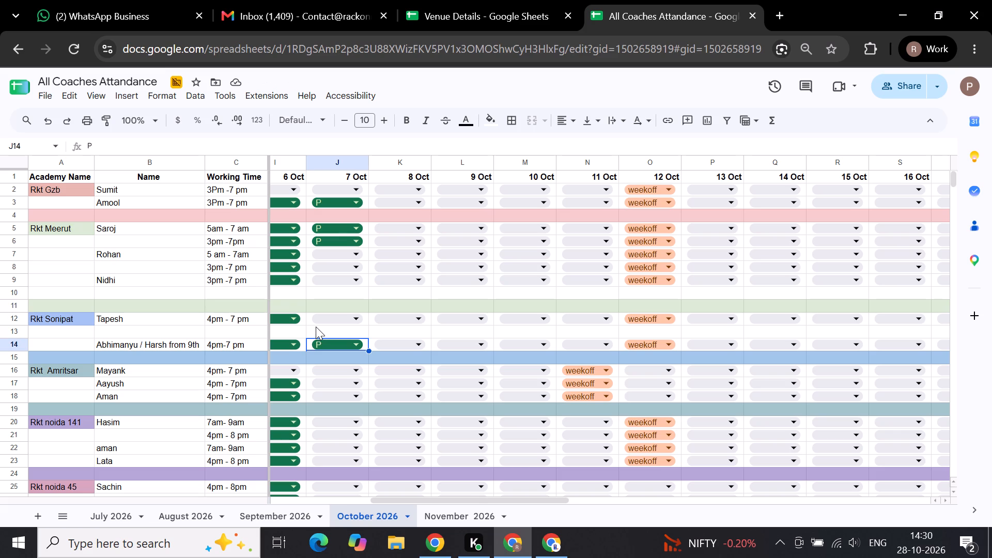
# Mark 7 Oct attendance as P for the Jaipur coaches Dharam and Ishant.
pyautogui.scroll(-4, 318, 323)
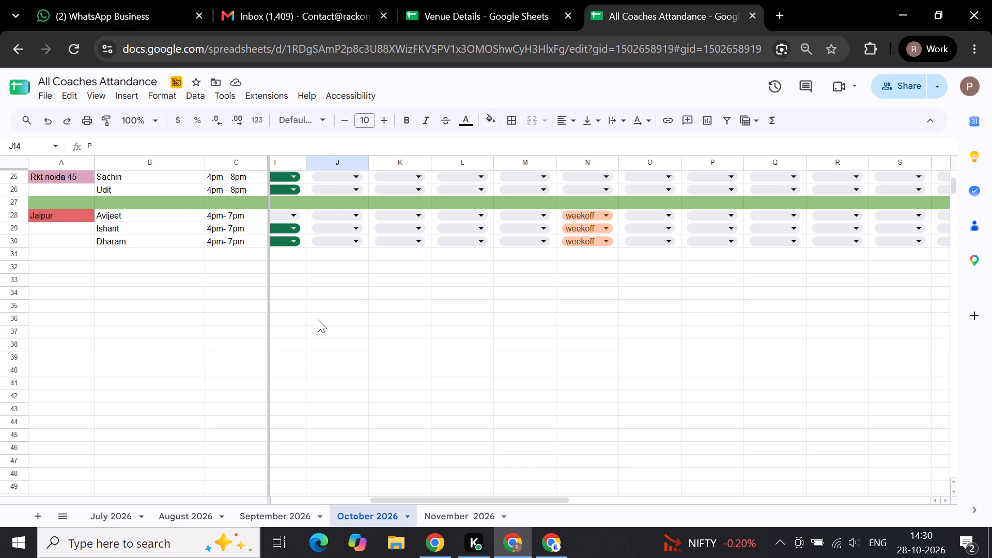
pyautogui.click(345, 242)
pyautogui.click(344, 252)
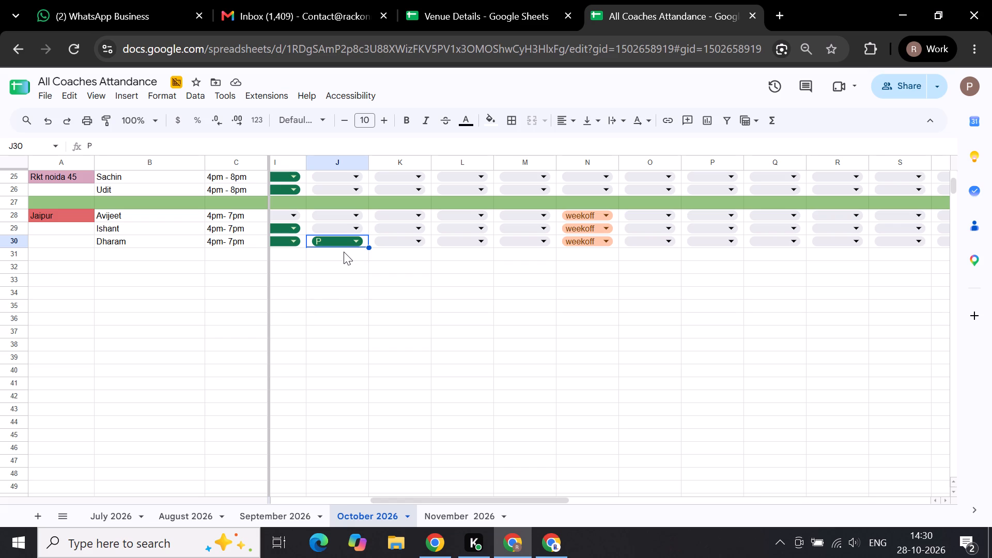
pyautogui.click(343, 231)
pyautogui.click(339, 243)
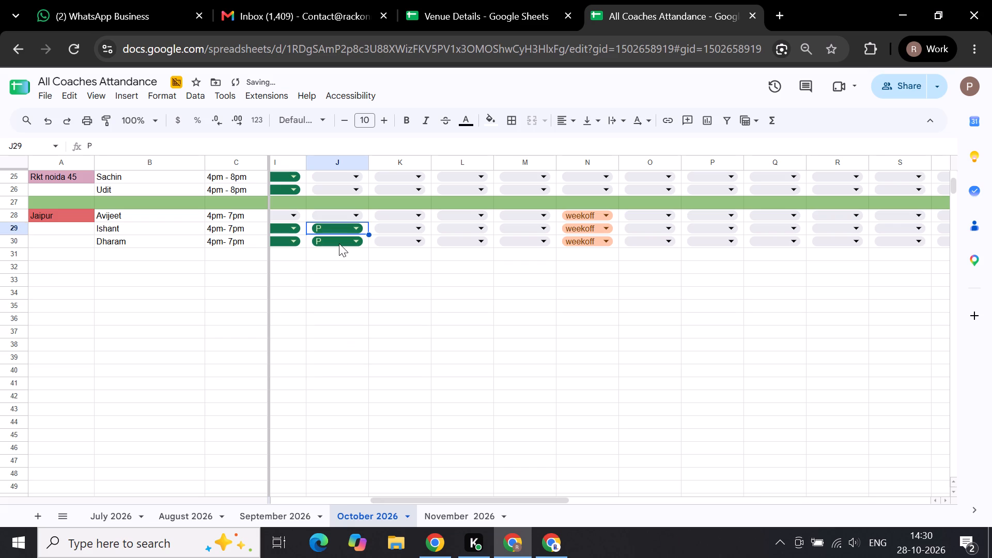
pyautogui.click(339, 286)
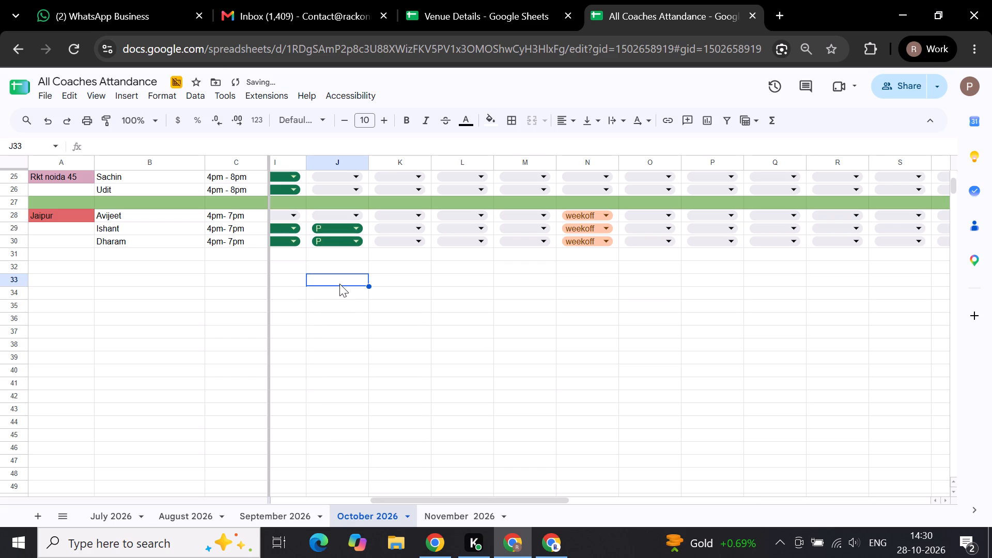
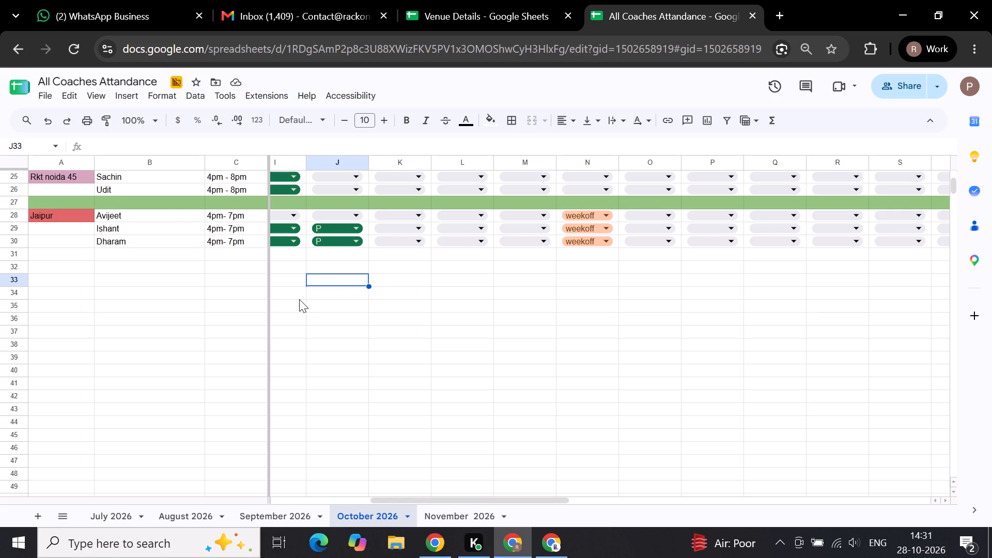
# Mark 7 Oct attendance as P for both Hasim shifts (Rkt noida 141) and Aman (Rkt Amritsar).
pyautogui.scroll(2, 343, 270)
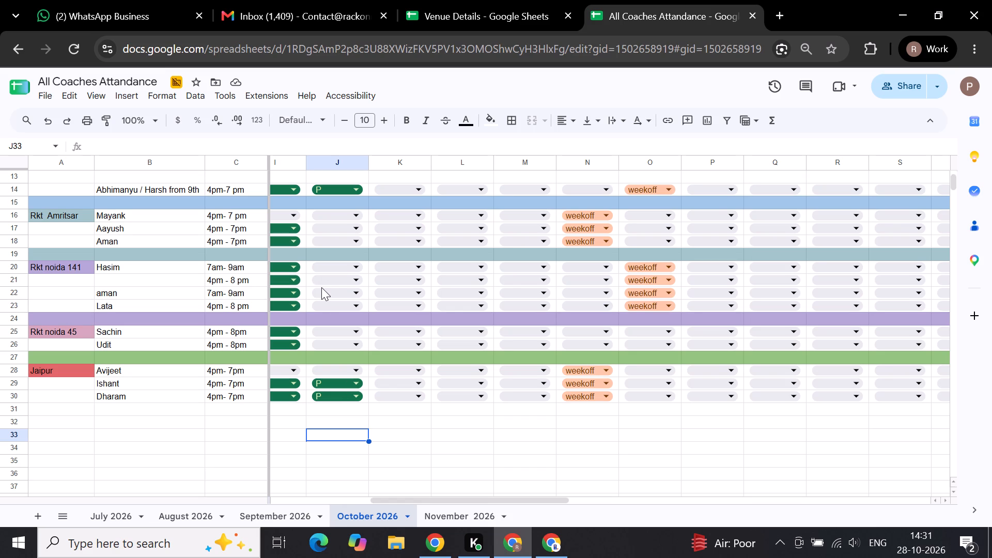
pyautogui.click(332, 271)
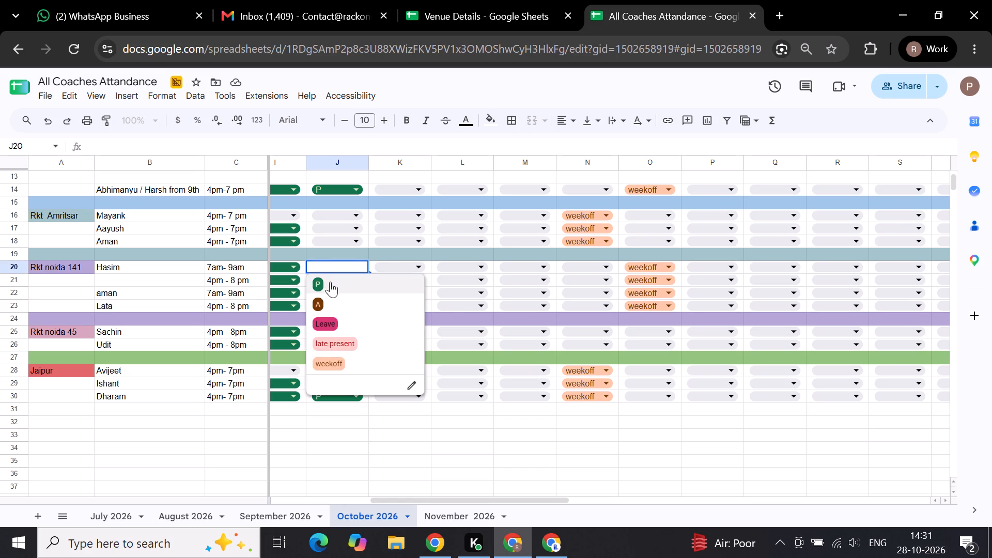
pyautogui.click(330, 282)
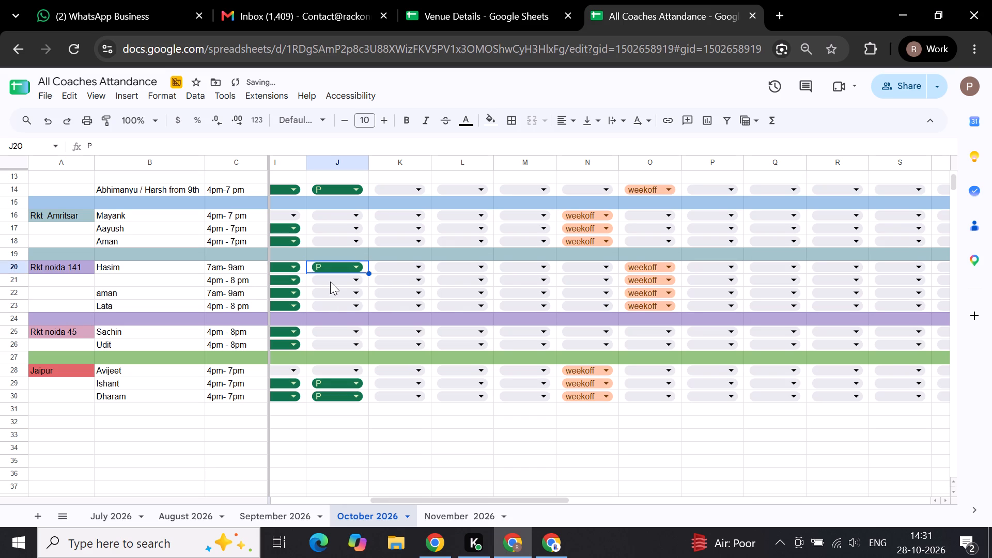
pyautogui.click(329, 282)
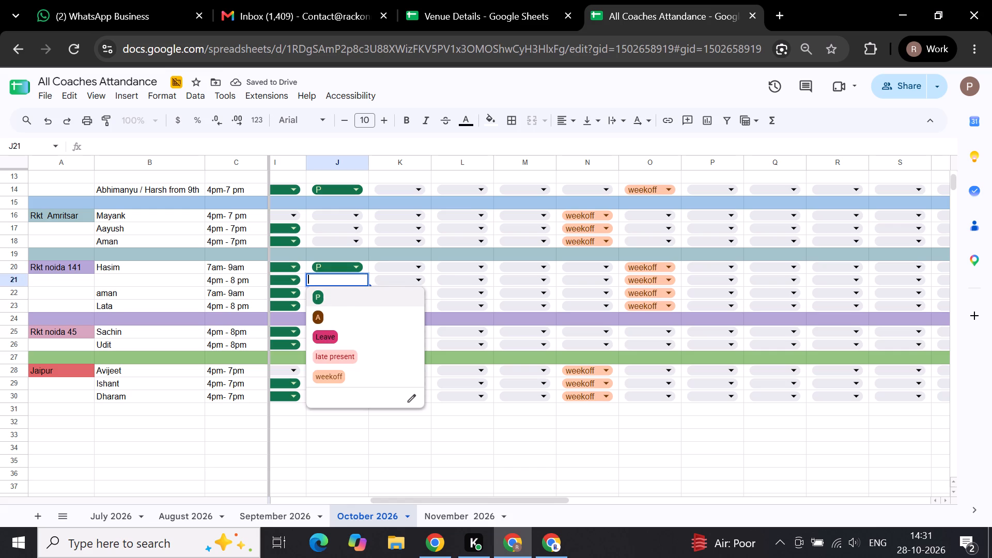
pyautogui.click(339, 297)
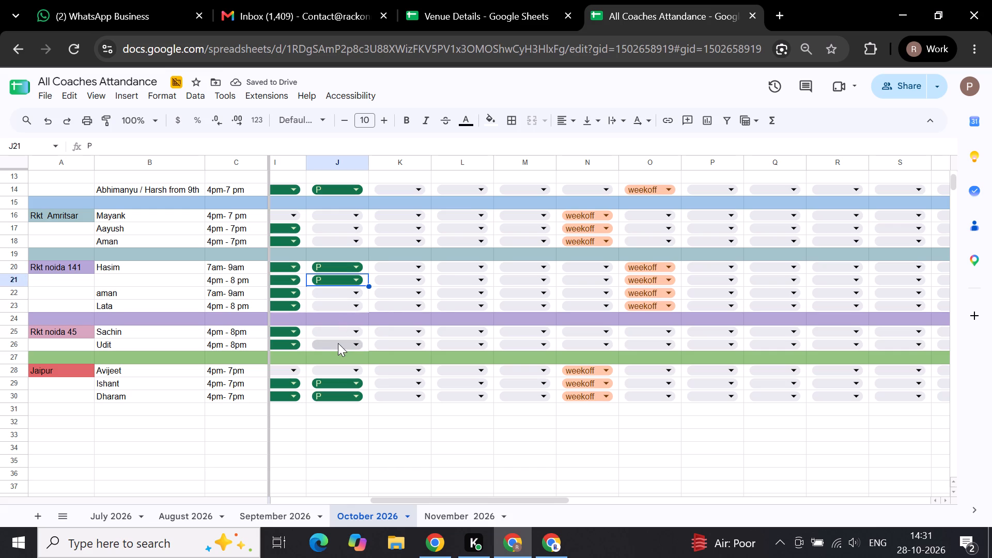
pyautogui.click(330, 243)
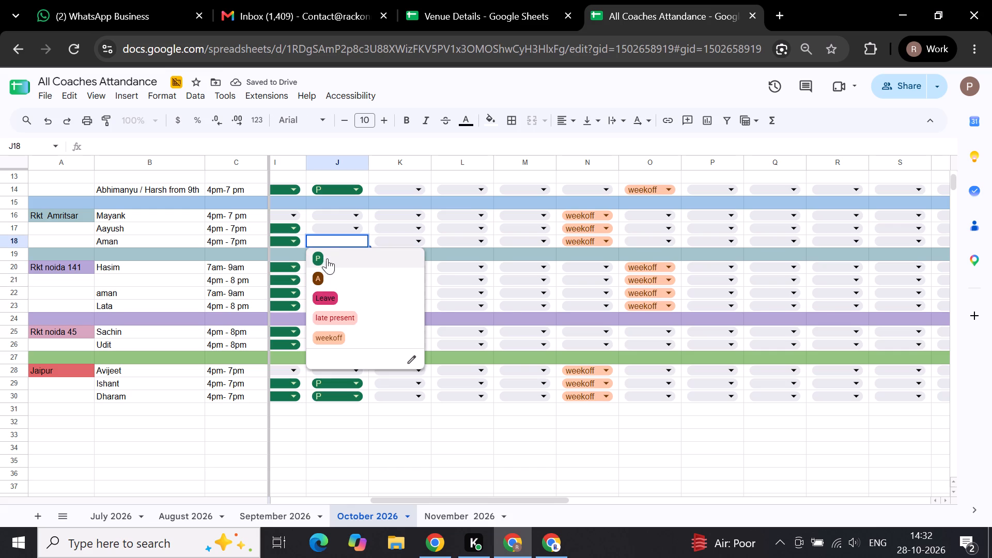
pyautogui.click(327, 260)
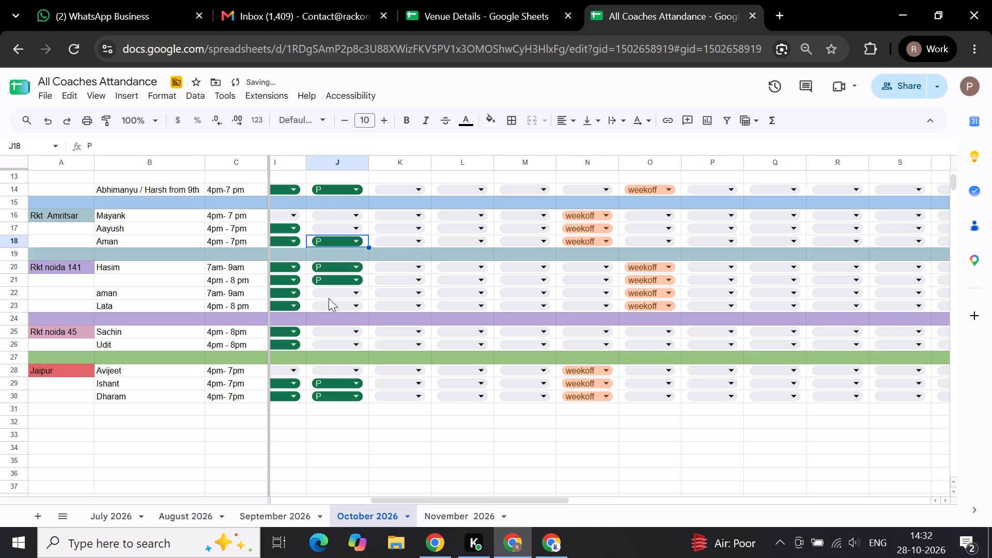
# Mark 7 Oct attendance as P for Sachin and Udit (Rkt noida 45), and for aman and Lata (Rkt noida 141).
pyautogui.click(336, 330)
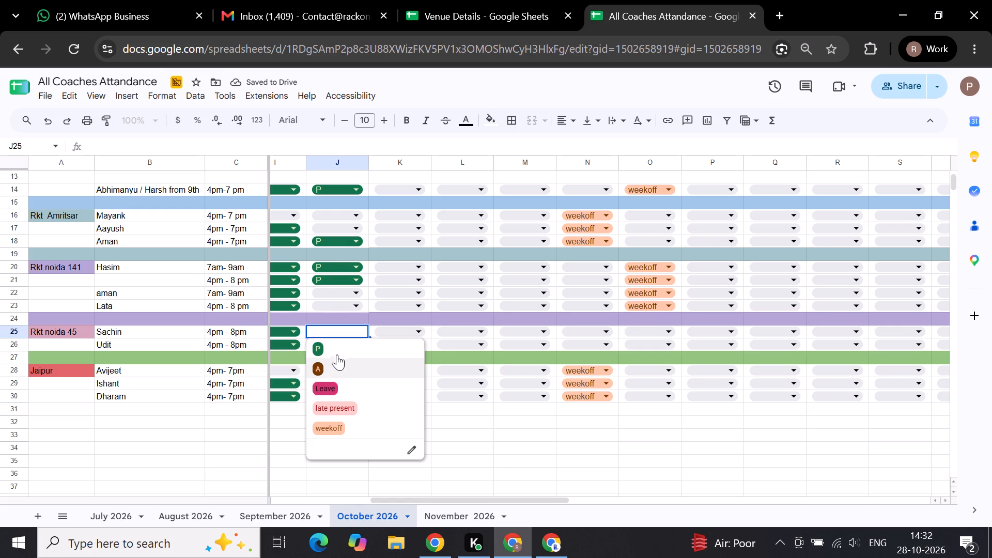
pyautogui.click(340, 352)
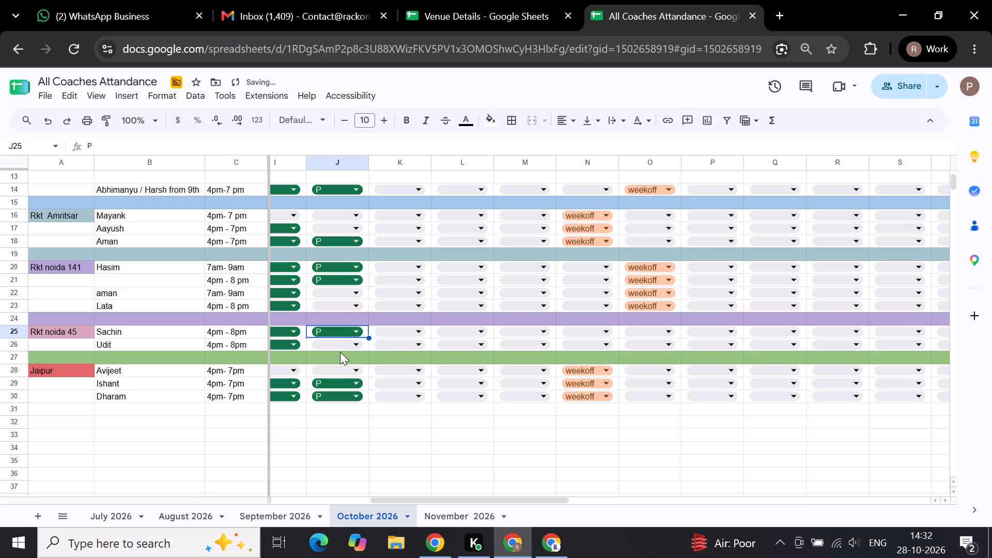
pyautogui.click(343, 344)
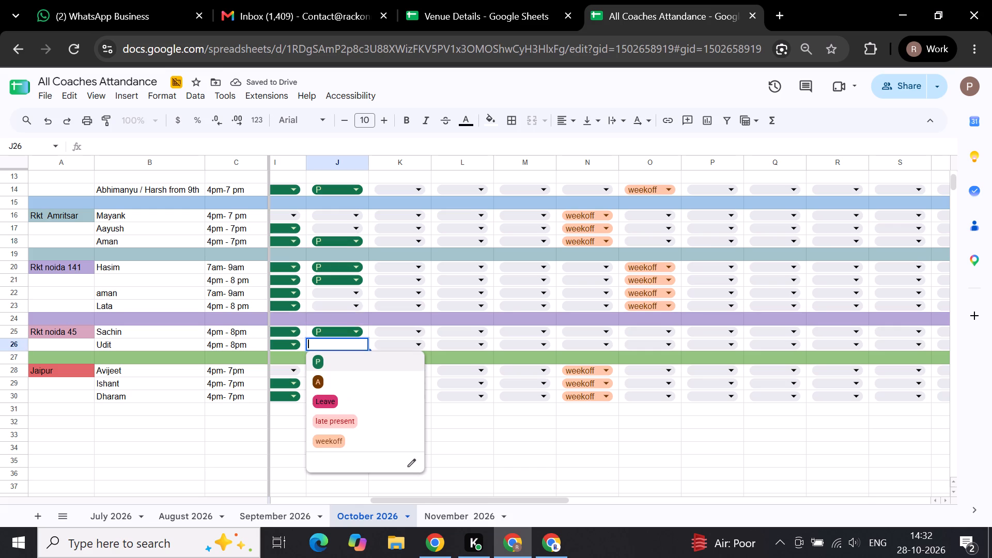
pyautogui.click(337, 357)
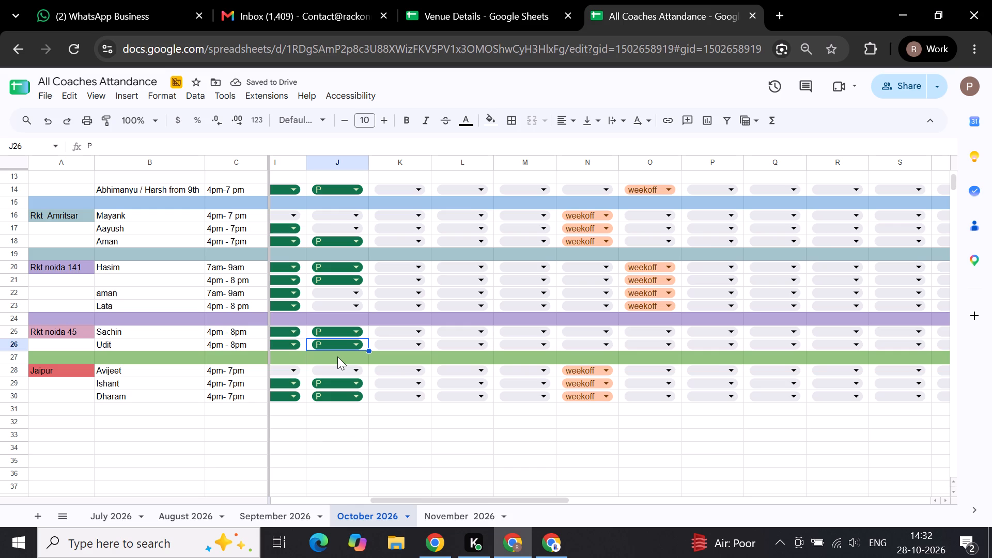
pyautogui.click(336, 290)
pyautogui.click(324, 309)
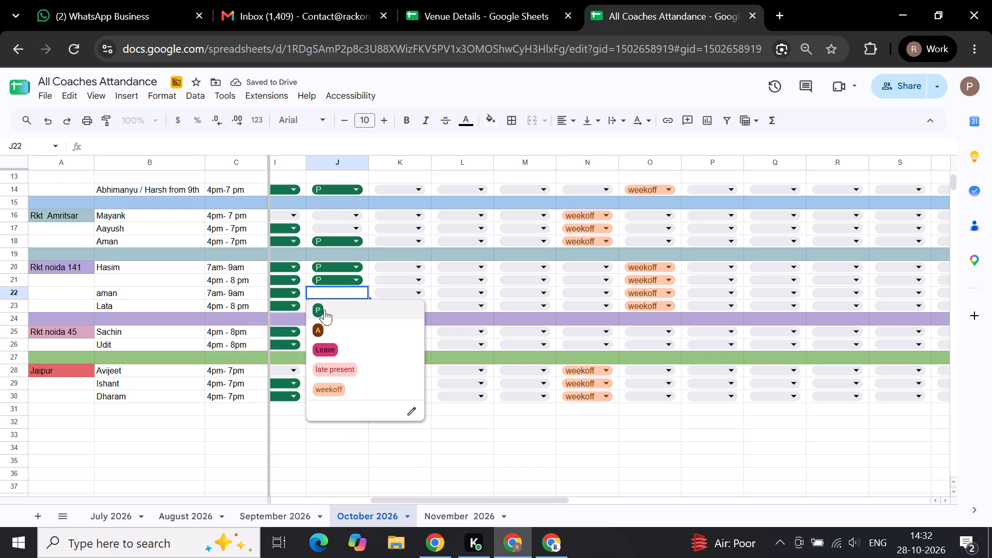
pyautogui.click(324, 309)
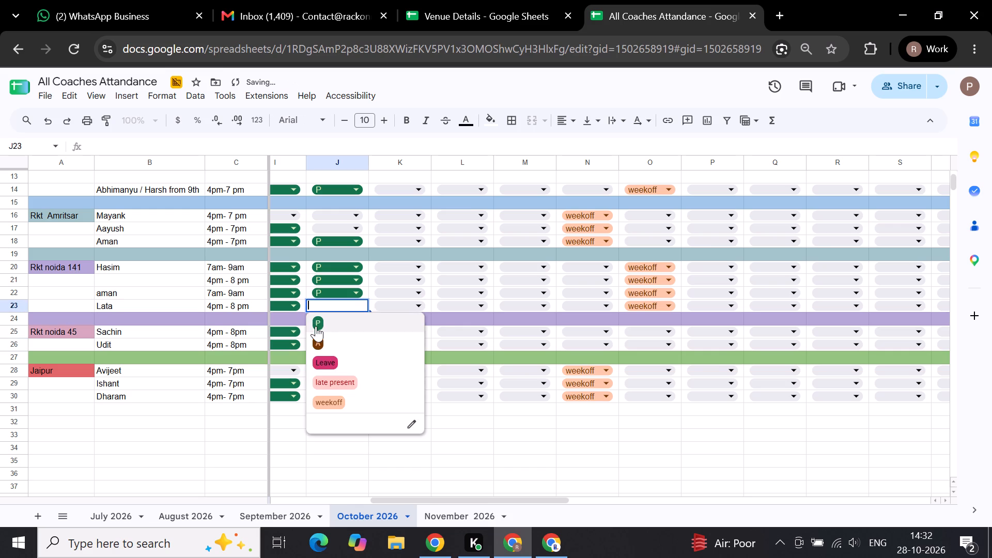
pyautogui.click(316, 326)
# Mark 7 Oct attendance as P for Aayush (Rkt Amritsar) and Tapesh (Rkt Sonipat).
pyautogui.scroll(1, 339, 306)
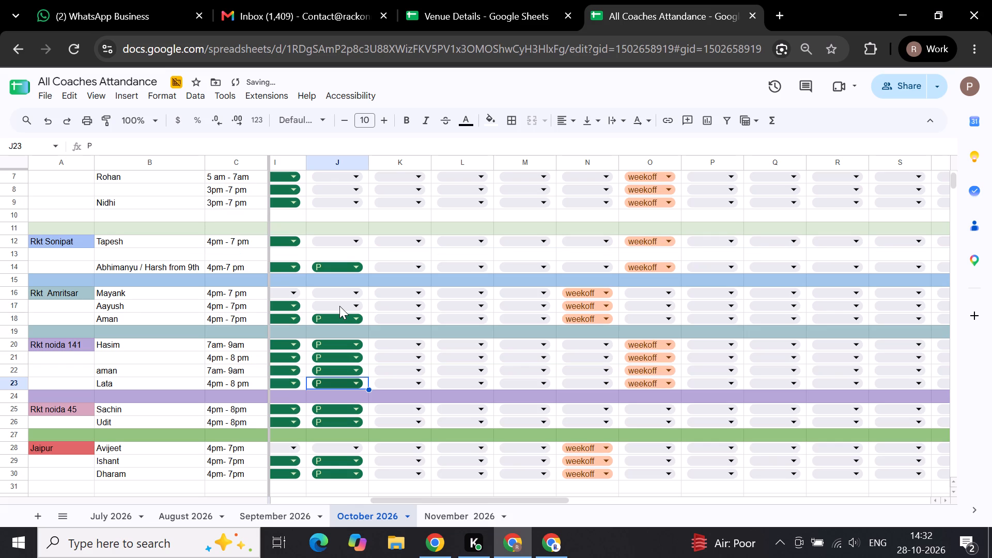
pyautogui.click(339, 304)
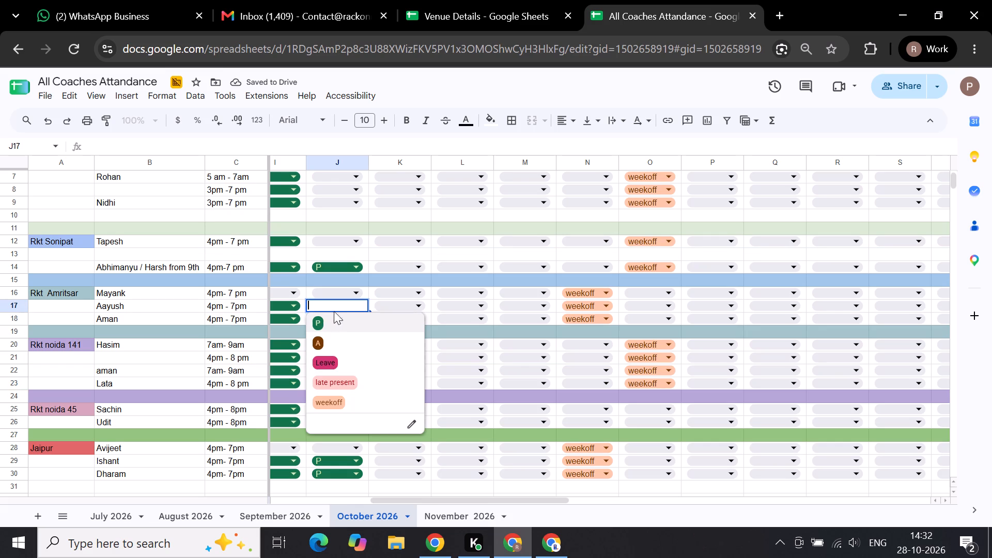
pyautogui.click(332, 317)
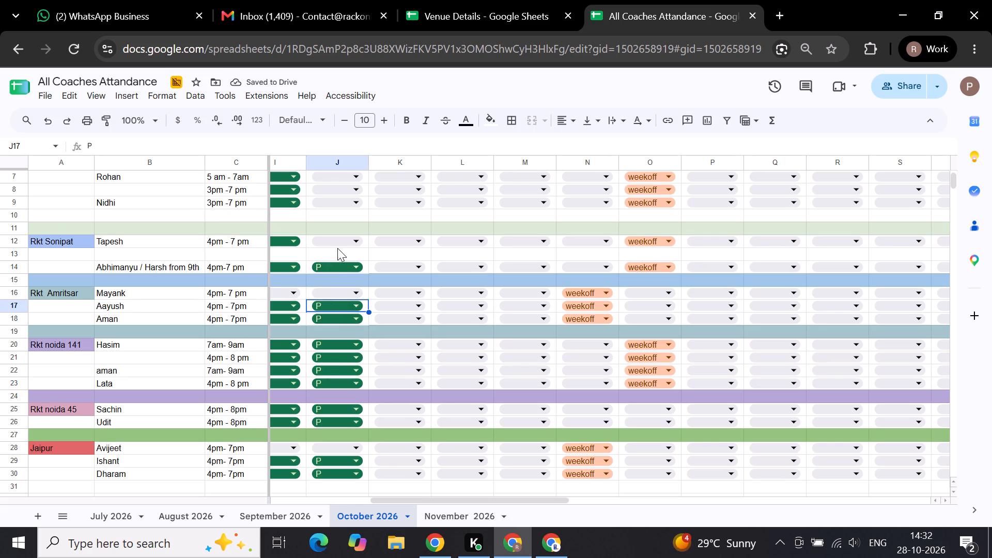
pyautogui.click(338, 244)
pyautogui.click(335, 256)
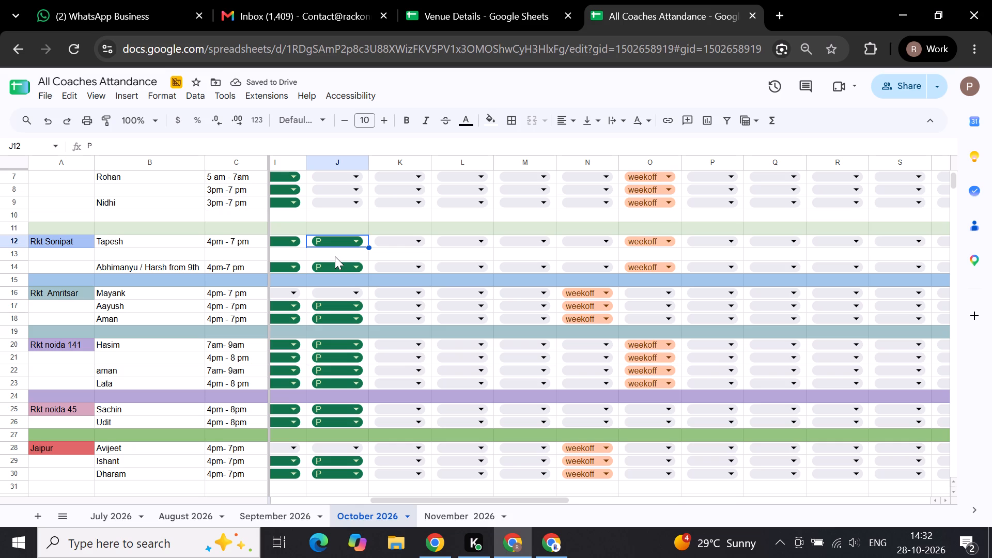
# Mark 7 Oct attendance as P for both Rohan shifts and Nidhi at Rkt Meerut.
pyautogui.scroll(1, 340, 241)
pyautogui.click(334, 256)
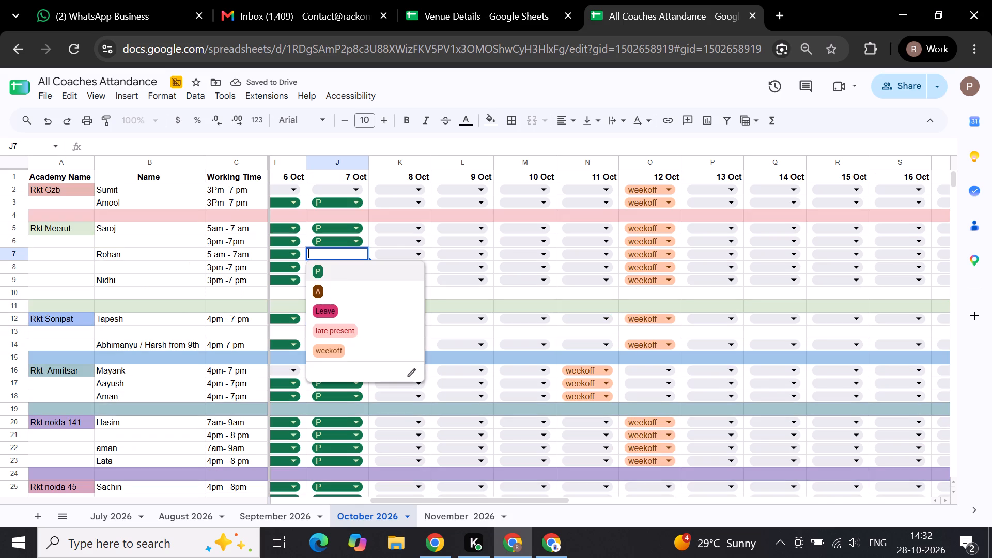
pyautogui.click(333, 268)
pyautogui.click(333, 268)
pyautogui.click(319, 276)
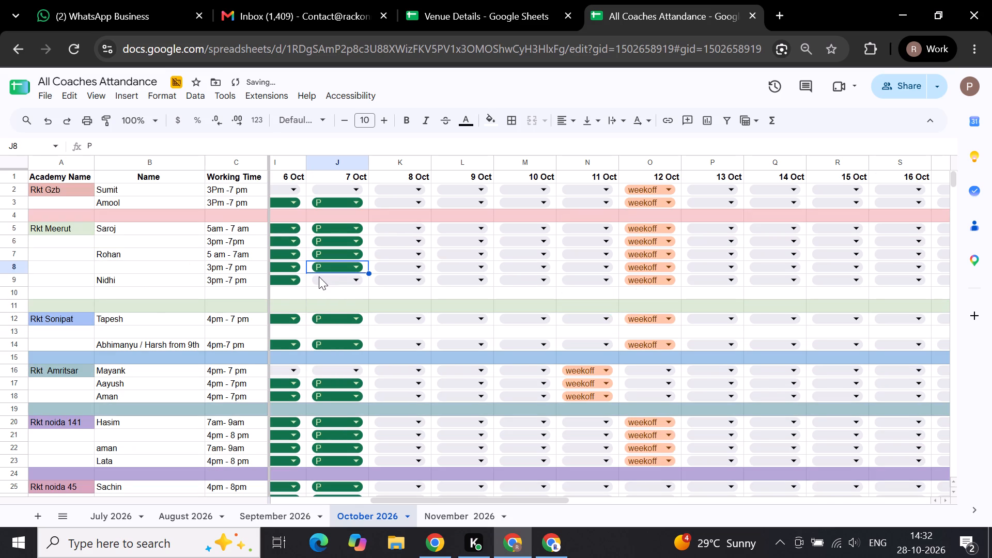
pyautogui.click(328, 278)
pyautogui.click(323, 293)
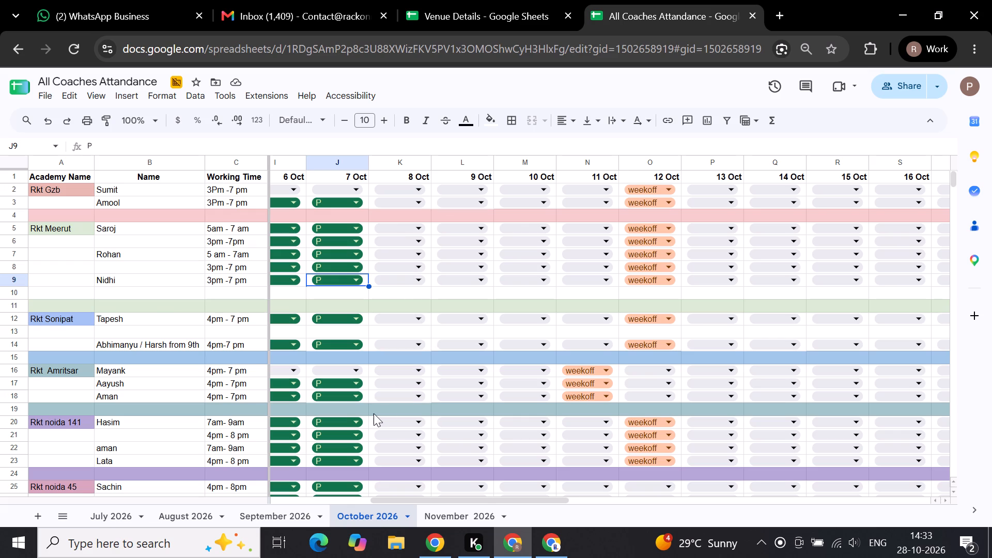
# Mark 8 Oct attendance as P for both Saroj shifts (Rkt Meerut) and aman (Rkt noida 141).
pyautogui.click(394, 226)
pyautogui.click(388, 249)
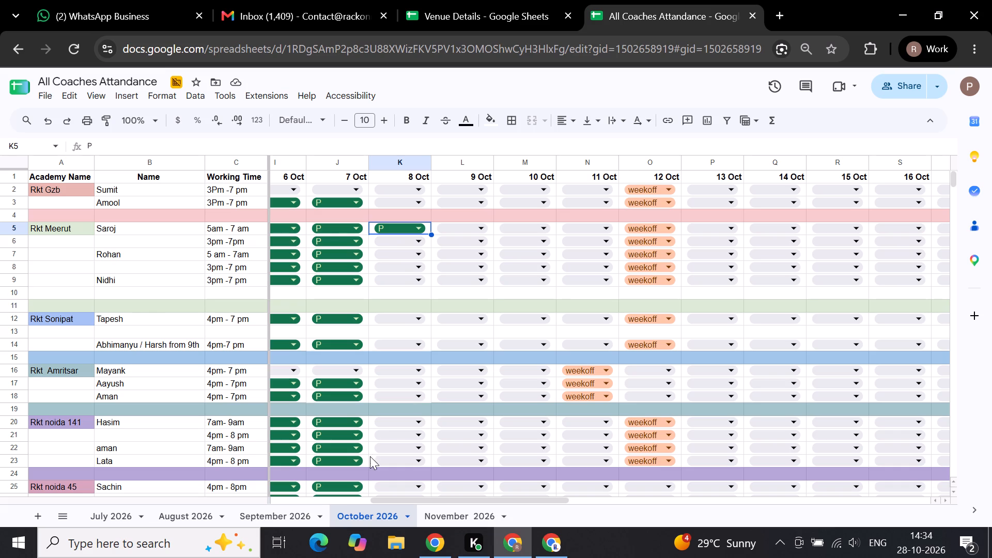
pyautogui.click(397, 452)
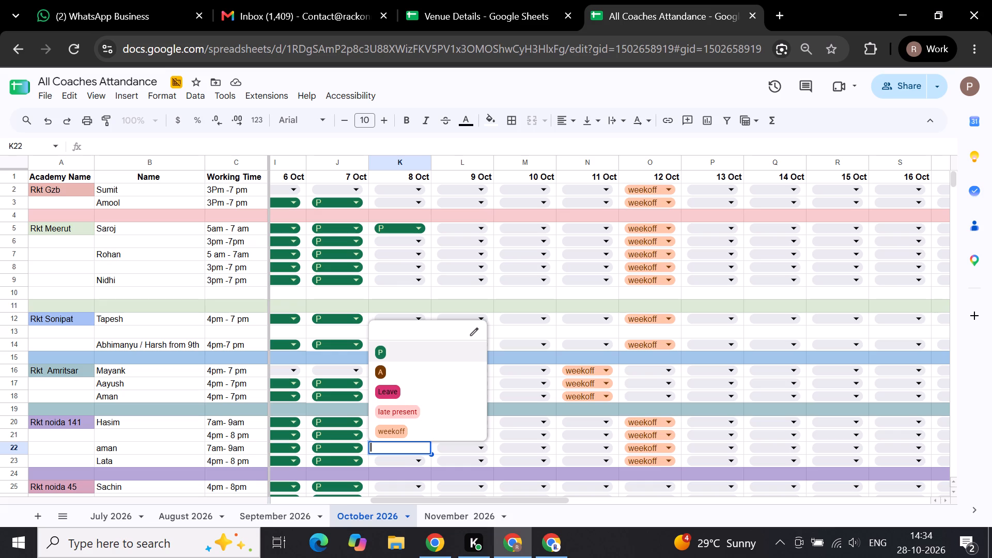
pyautogui.click(421, 350)
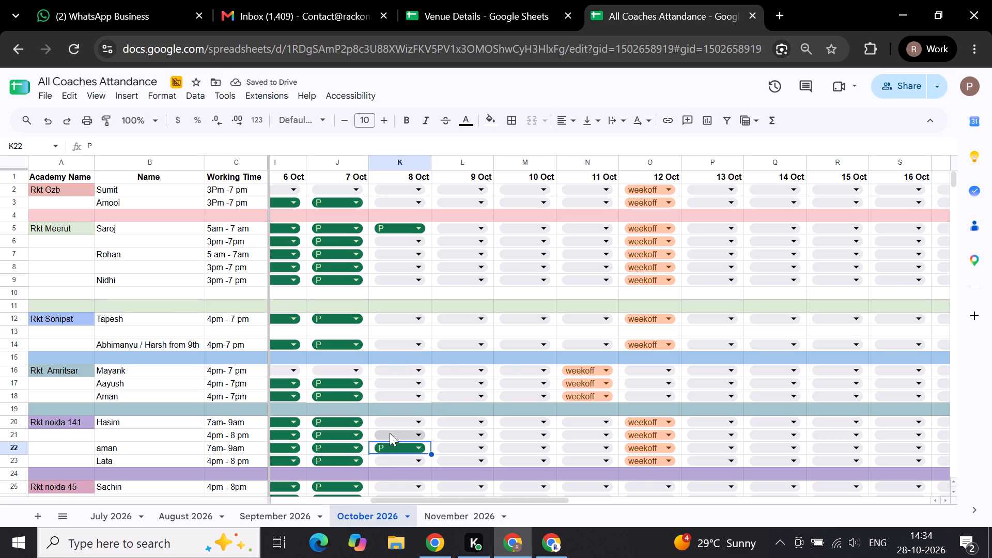
pyautogui.click(411, 242)
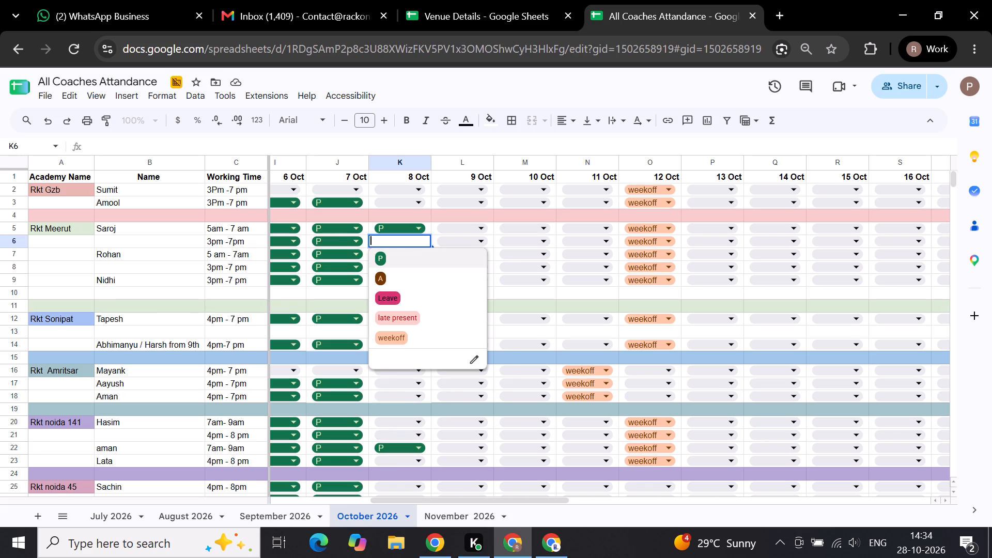
pyautogui.click(404, 260)
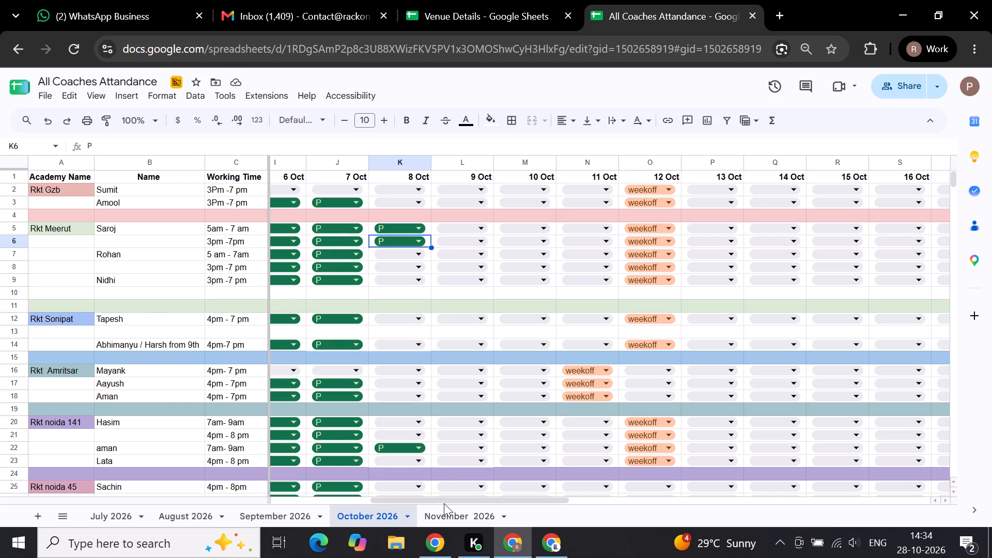
# Mark 8 Oct attendance as P for Ishant (Jaipur), Udit and Sachin (Rkt noida 45), and Lata (Rkt noida 141).
pyautogui.moveTo(445, 502); pyautogui.dragTo(417, 504)
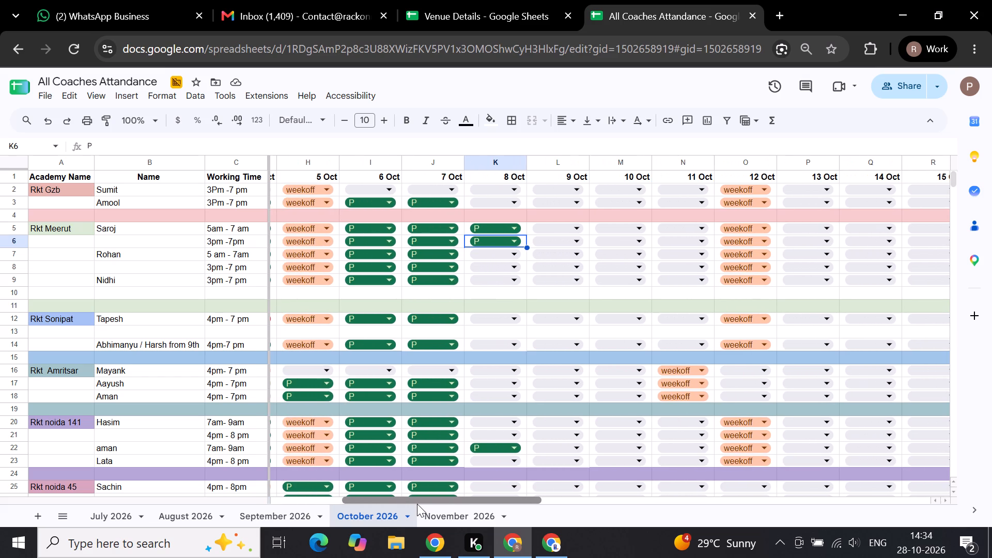
pyautogui.moveTo(417, 504); pyautogui.dragTo(419, 504)
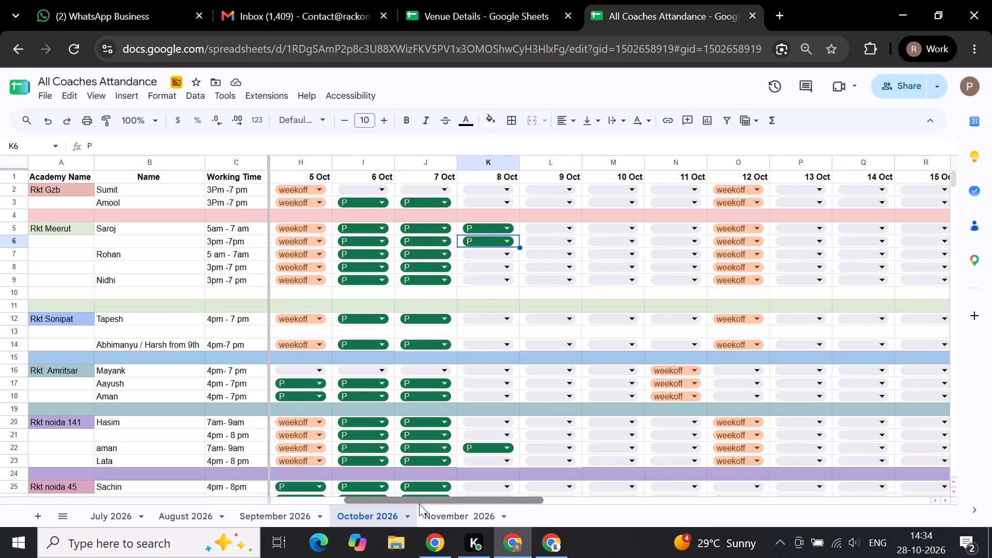
pyautogui.moveTo(419, 504); pyautogui.dragTo(424, 504)
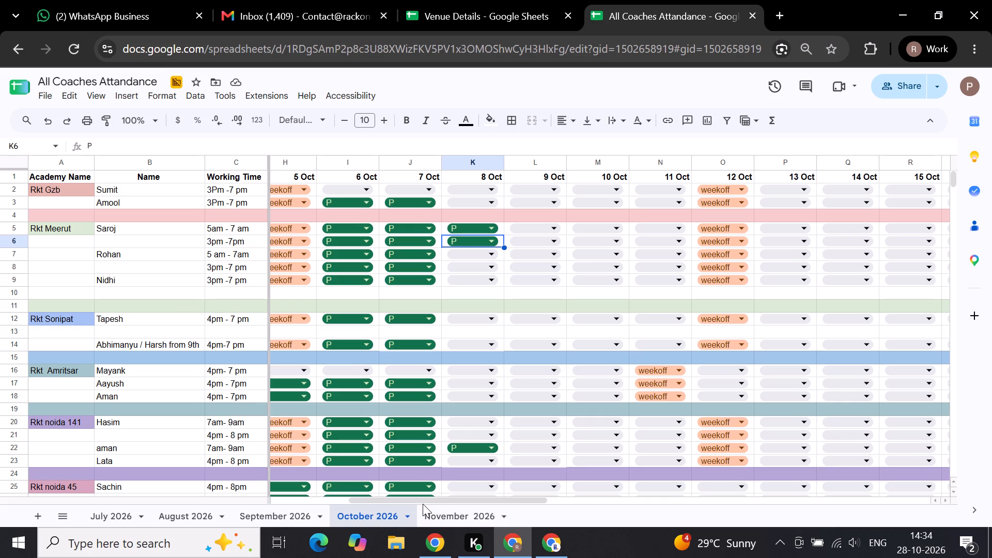
pyautogui.scroll(-1, 457, 384)
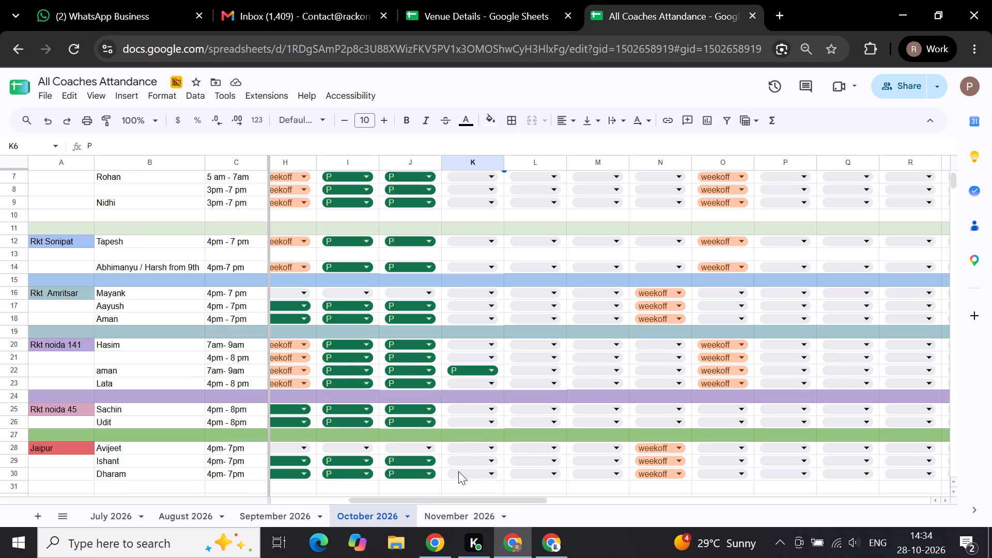
pyautogui.click(464, 461)
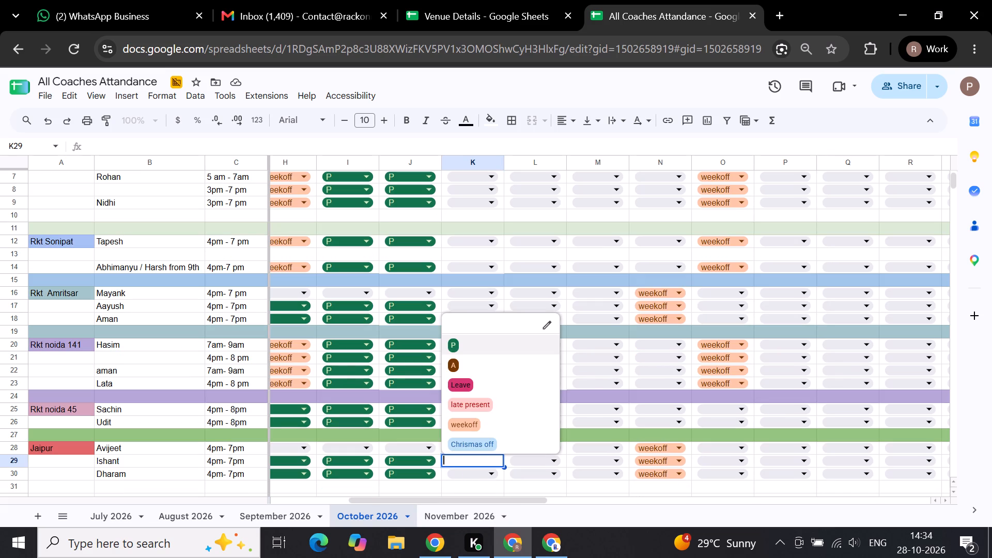
pyautogui.click(498, 343)
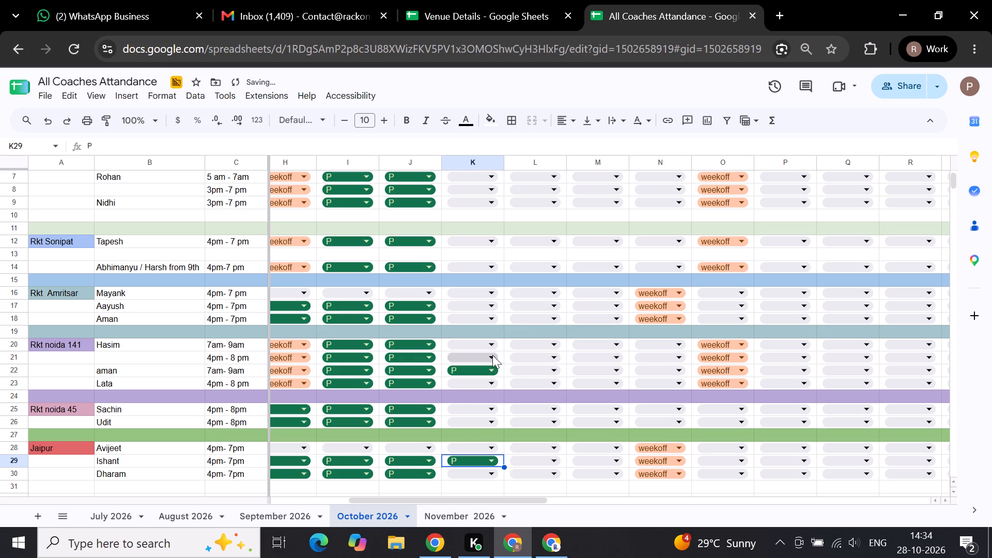
pyautogui.click(465, 425)
pyautogui.click(505, 323)
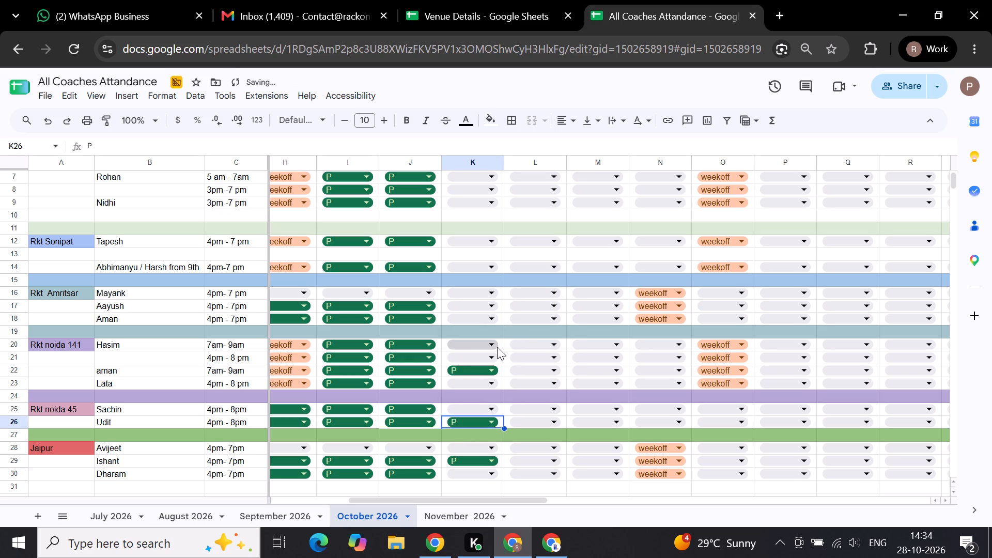
pyautogui.click(463, 410)
pyautogui.click(461, 428)
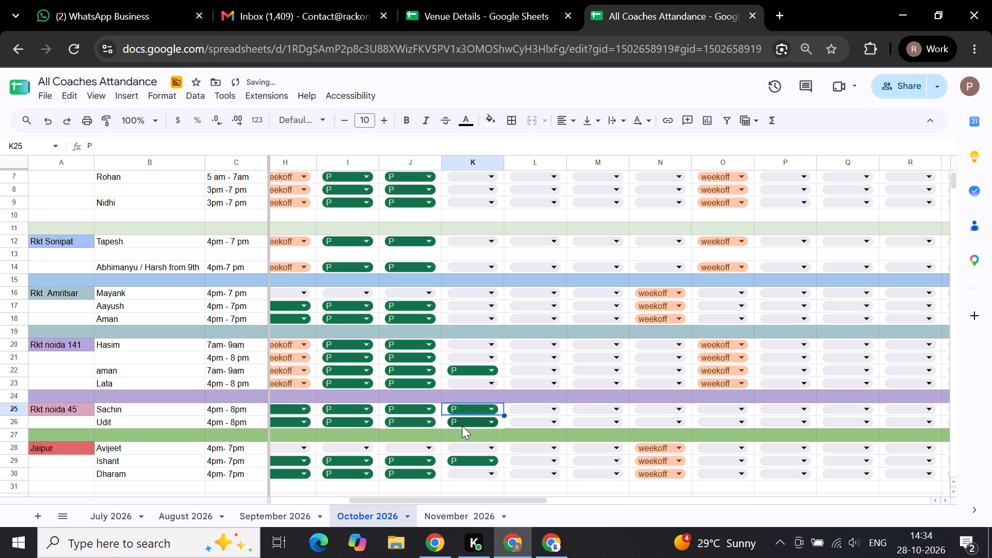
pyautogui.click(470, 381)
pyautogui.click(464, 401)
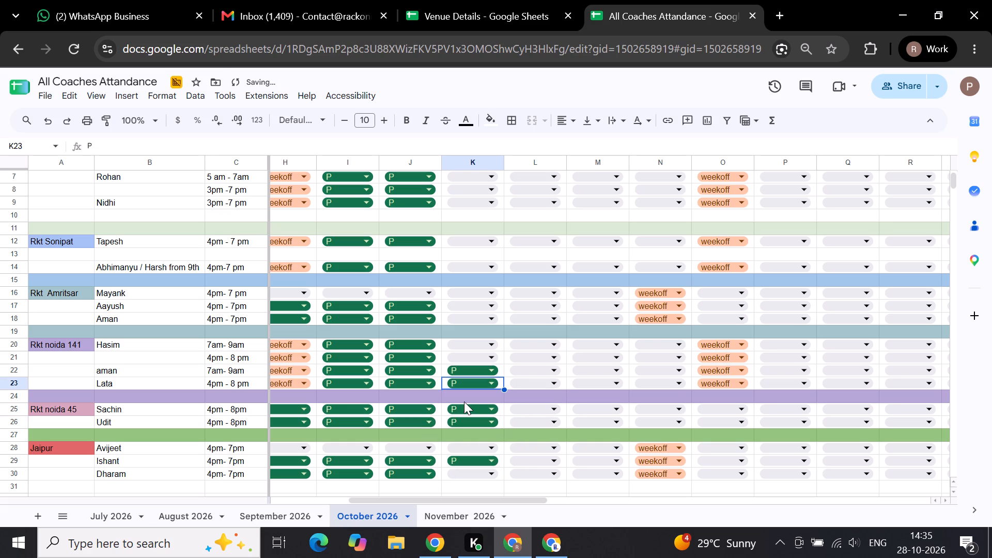
pyautogui.scroll(4, 476, 283)
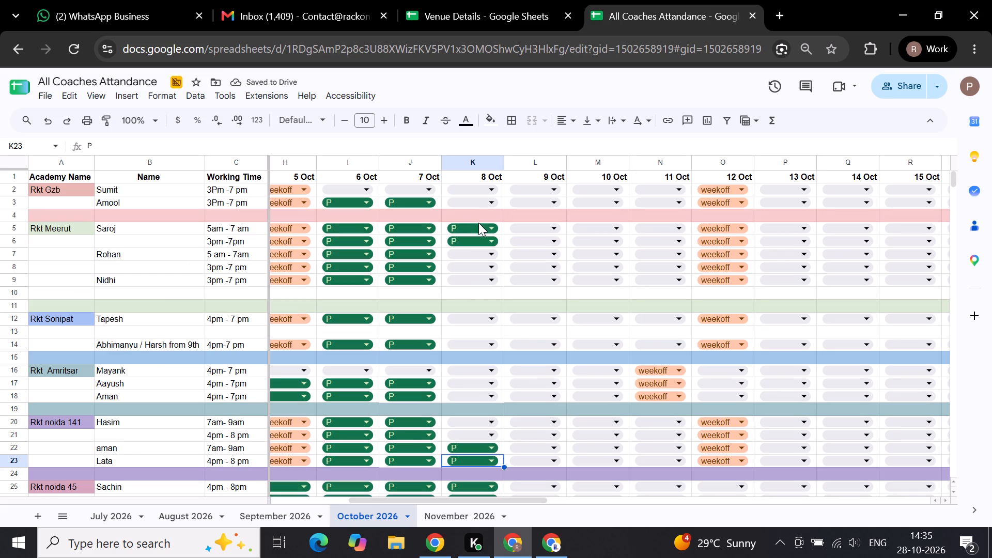
# Mark 8 Oct attendance as P for Amool (Rkt Gzb) and both Hasim shifts (Rkt noida 141).
pyautogui.click(478, 203)
pyautogui.click(476, 218)
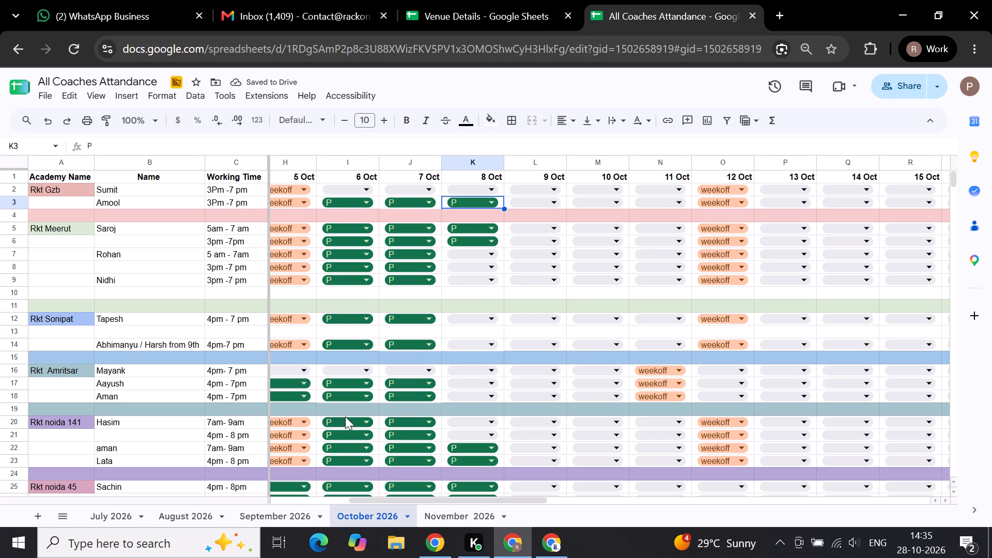
pyautogui.click(456, 423)
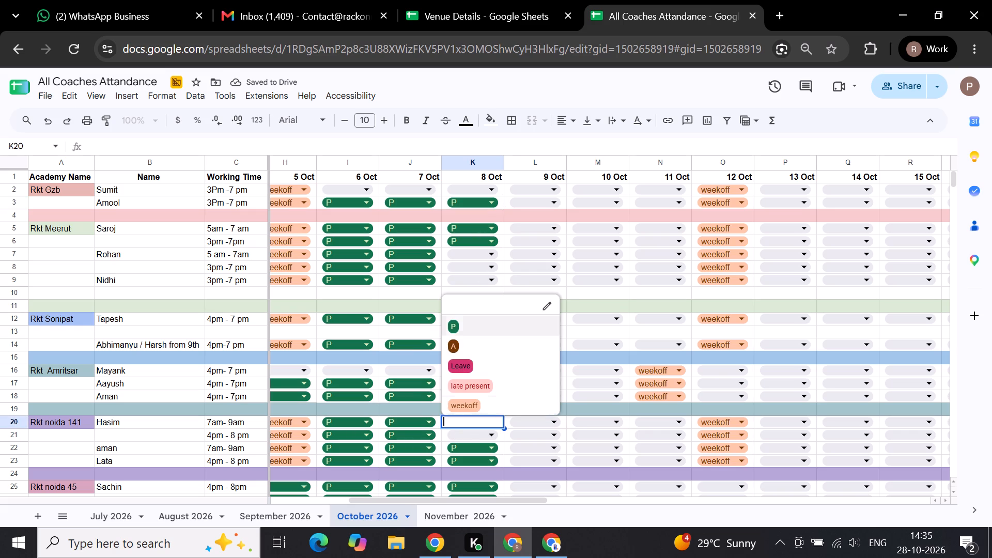
pyautogui.click(472, 327)
pyautogui.click(467, 432)
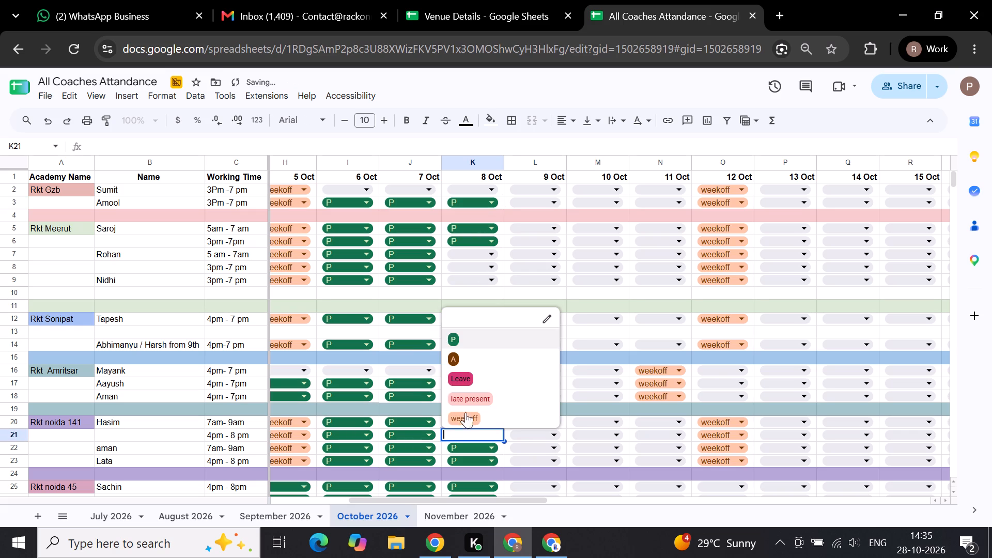
pyautogui.click(462, 335)
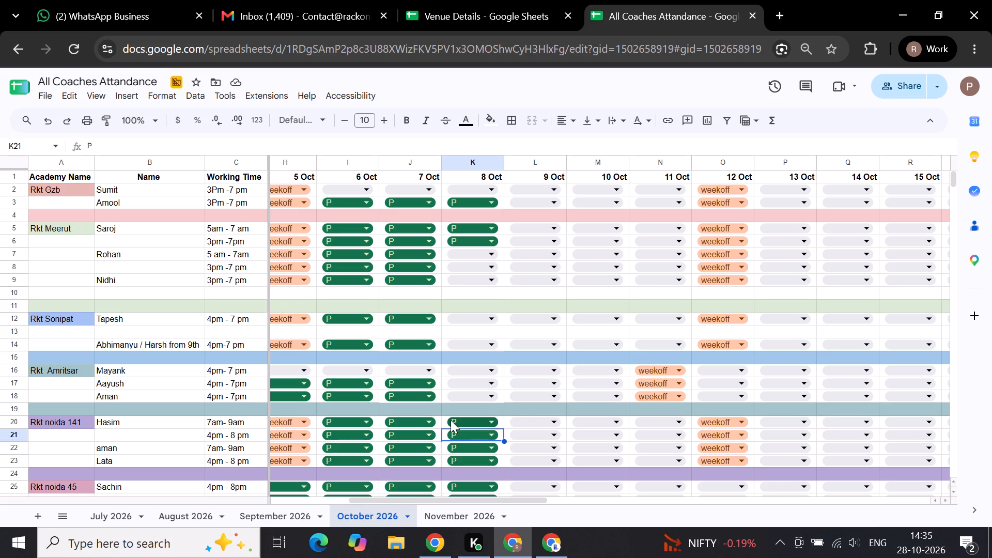
# Mark 8 Oct attendance as P for Aayush and Aman at Rkt Amritsar.
pyautogui.click(473, 381)
pyautogui.click(478, 396)
pyautogui.click(478, 396)
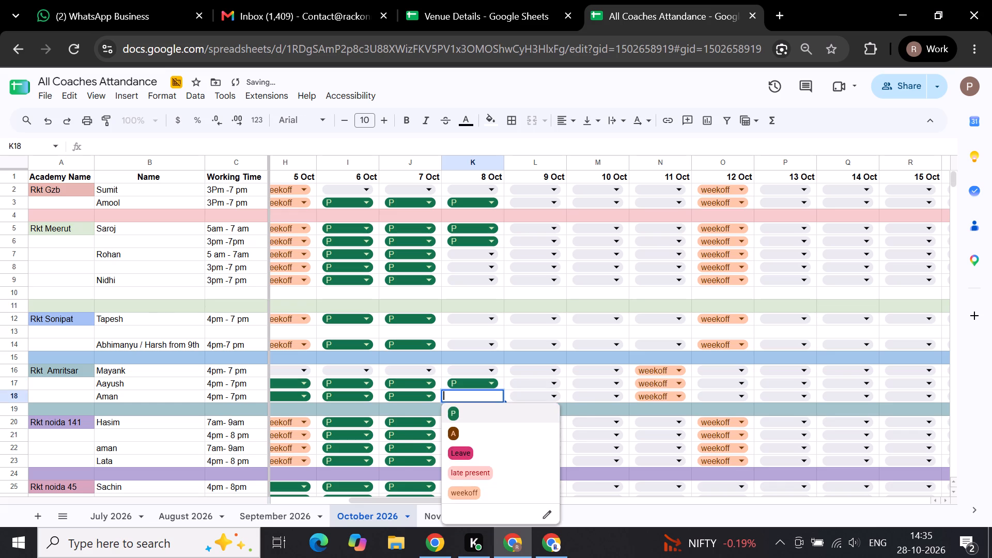
pyautogui.click(471, 407)
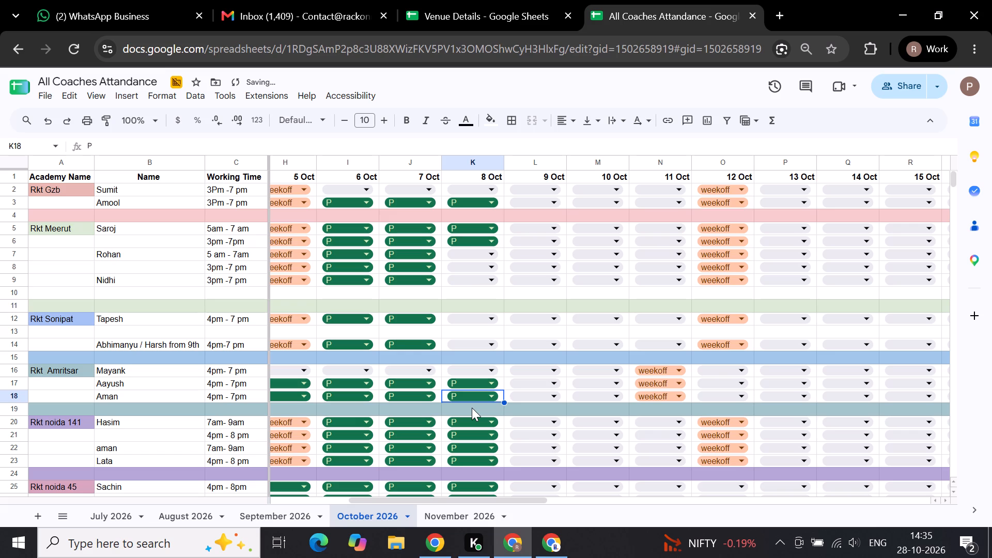
# Mark 8 Oct attendance as P for Nidhi and both Rohan shifts at Rkt Meerut.
pyautogui.click(478, 280)
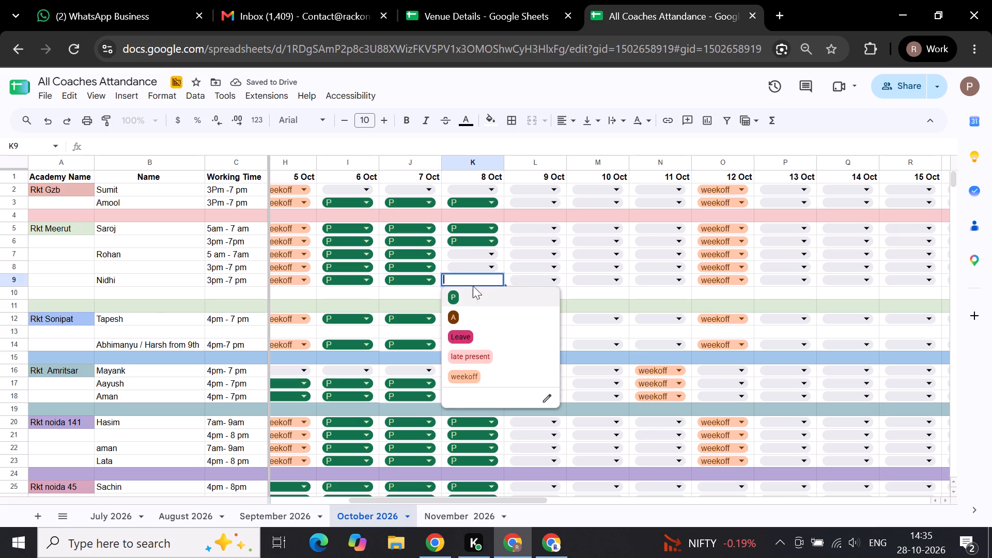
pyautogui.click(470, 297)
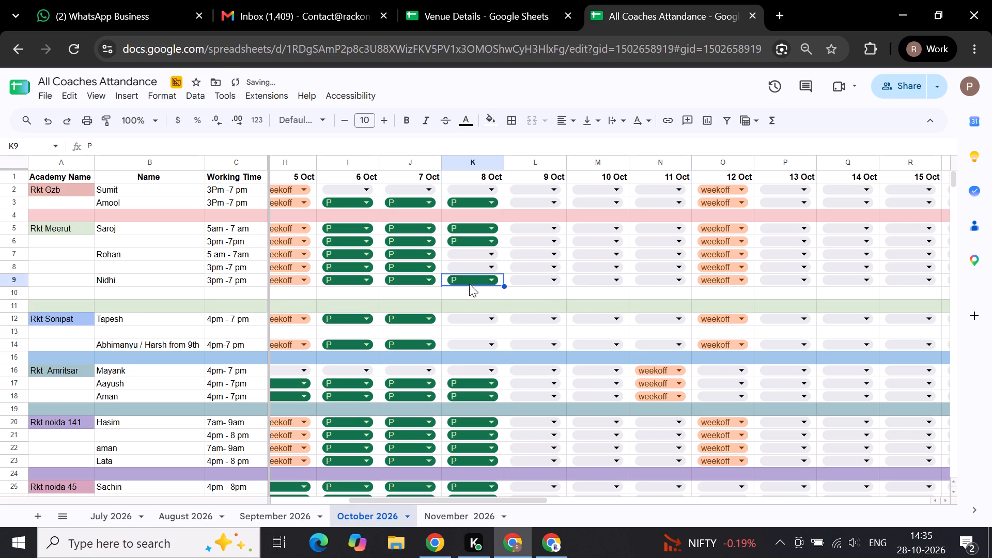
pyautogui.click(482, 254)
pyautogui.click(477, 265)
pyautogui.click(476, 267)
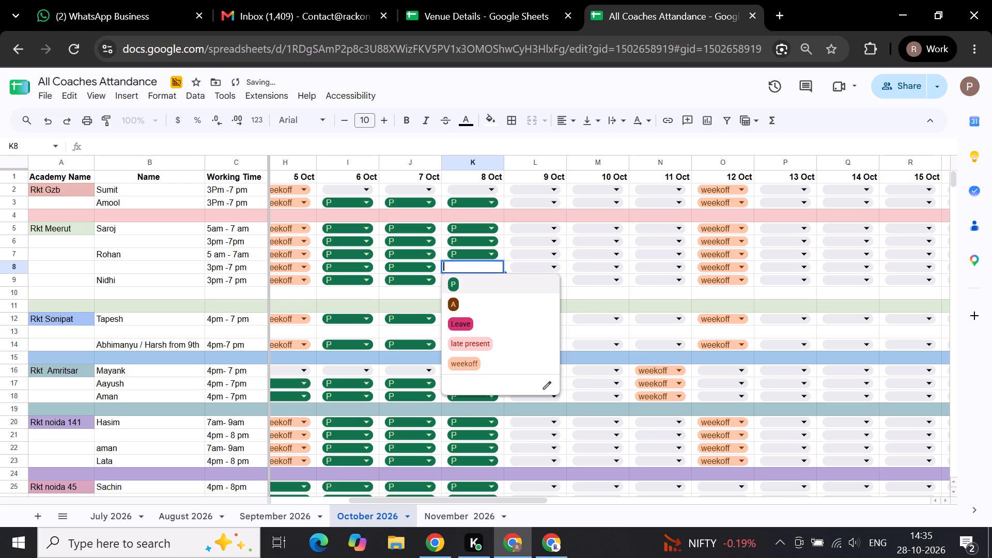
pyautogui.click(473, 285)
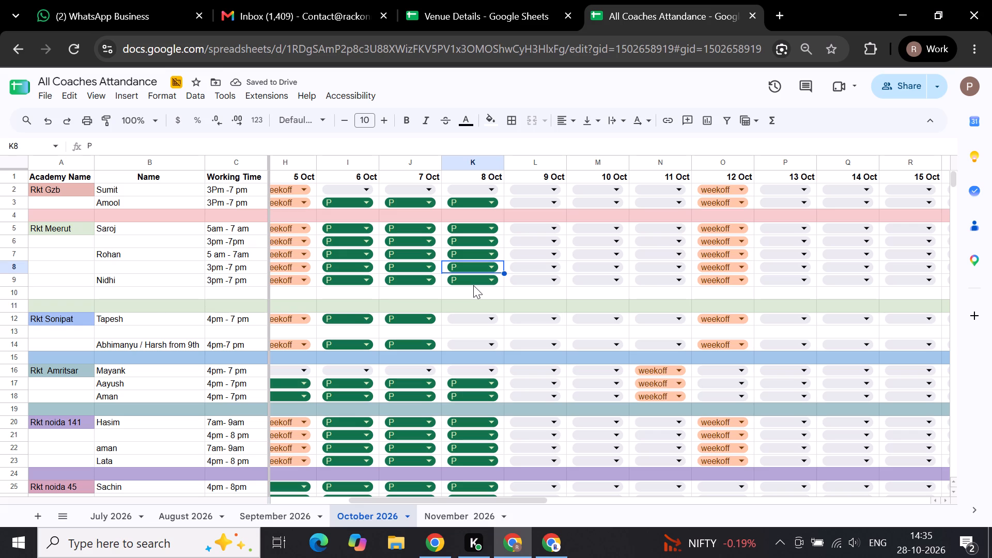
# Mark 9 Oct attendance as P for Saroj's 5am - 7 am shift at Rkt Meerut.
pyautogui.click(538, 234)
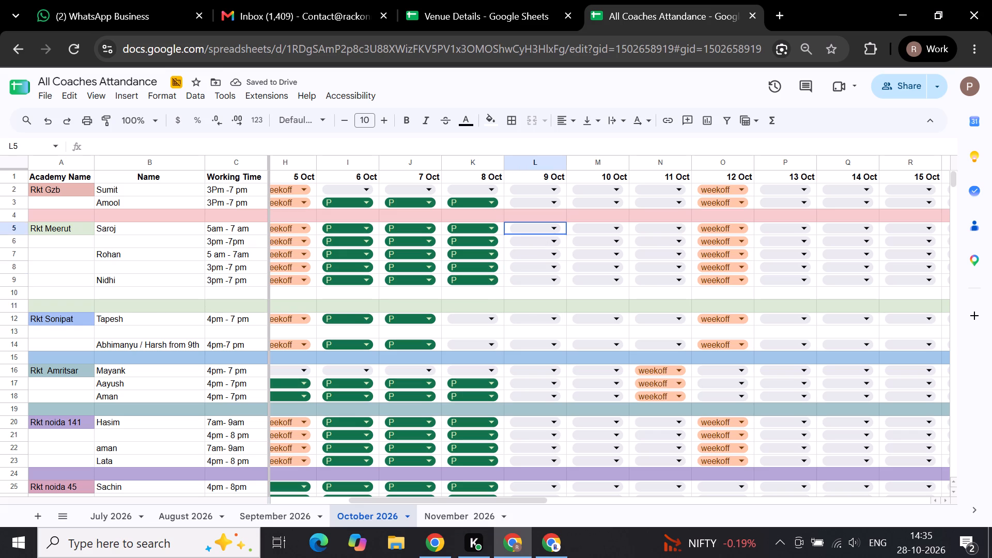
pyautogui.click(540, 234)
pyautogui.click(546, 229)
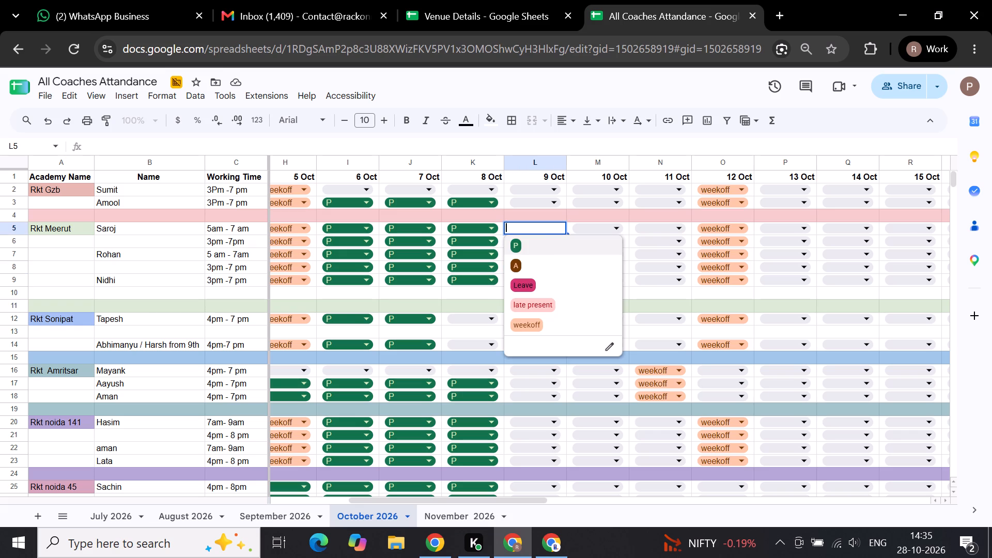
pyautogui.click(542, 242)
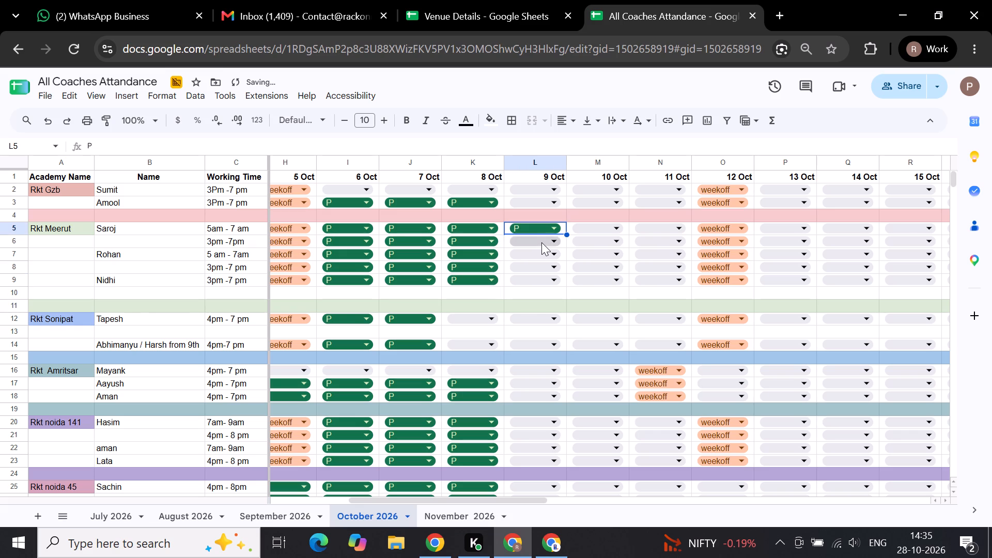
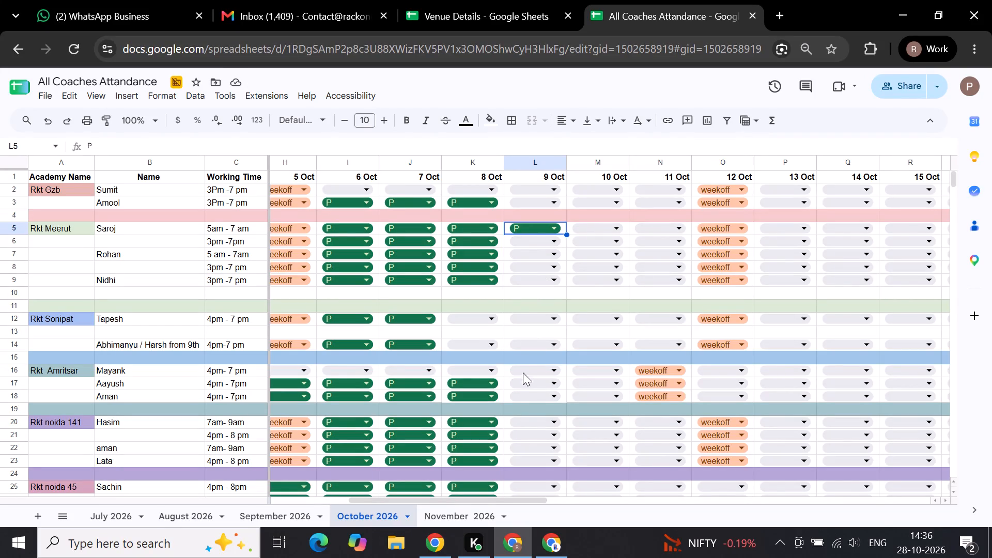
# Mark 9 Oct attendance as P for Amool (Rkt Gzb) and Saroj's 3pm - 7pm shift at Rkt Meerut.
pyautogui.scroll(1, 544, 311)
pyautogui.click(549, 197)
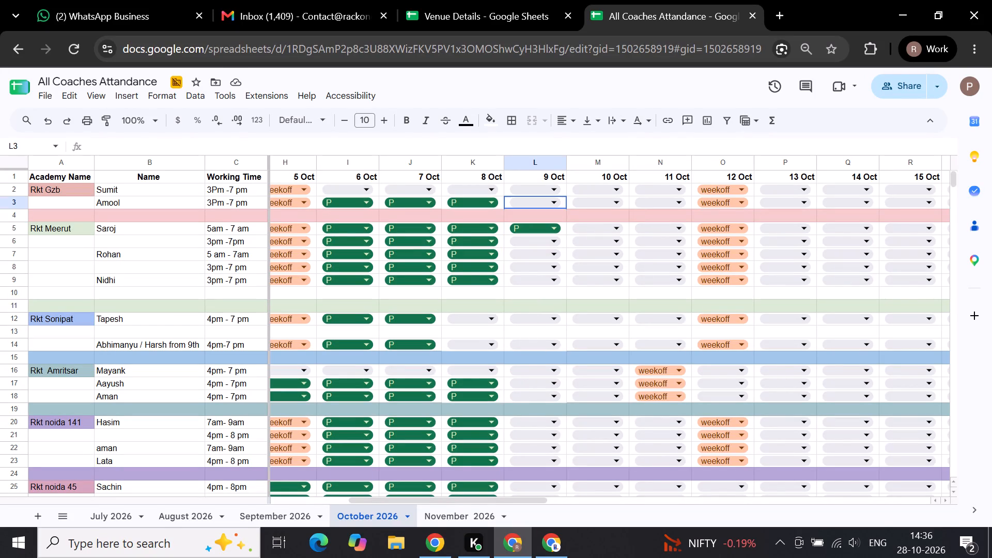
pyautogui.click(549, 200)
pyautogui.click(549, 221)
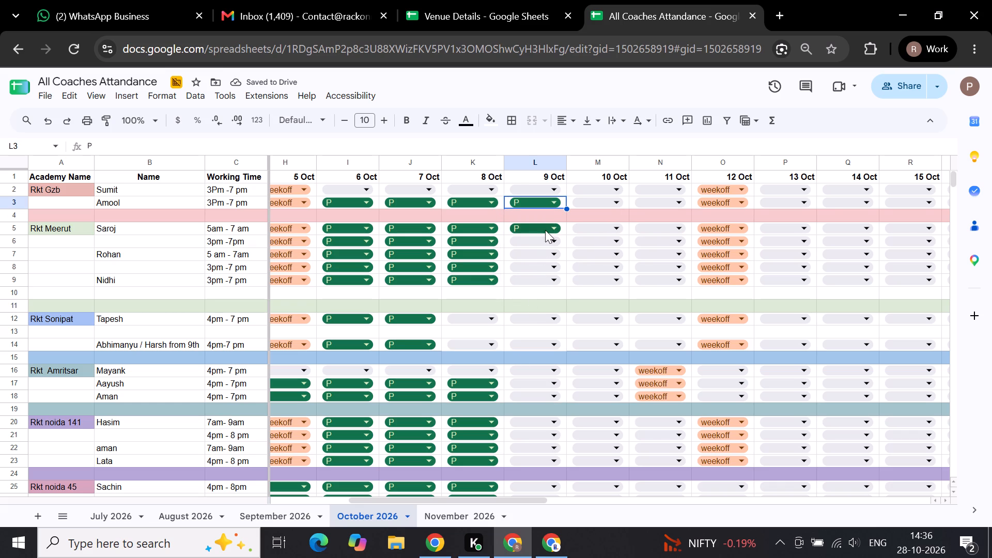
pyautogui.click(545, 241)
pyautogui.click(540, 259)
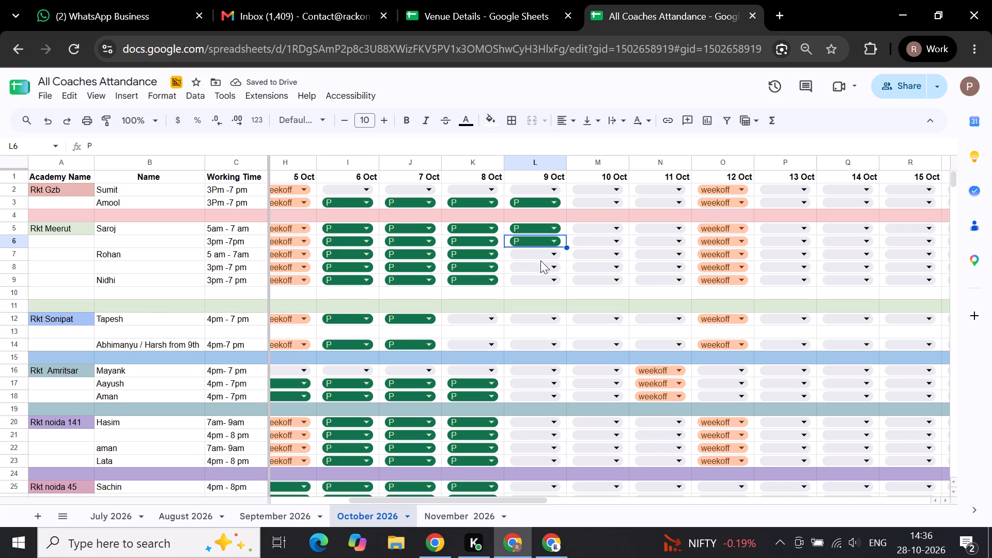
# Mark 9 Oct attendance as P for Nidhi and both Rohan shifts at Rkt Meerut.
pyautogui.click(540, 283)
pyautogui.click(539, 296)
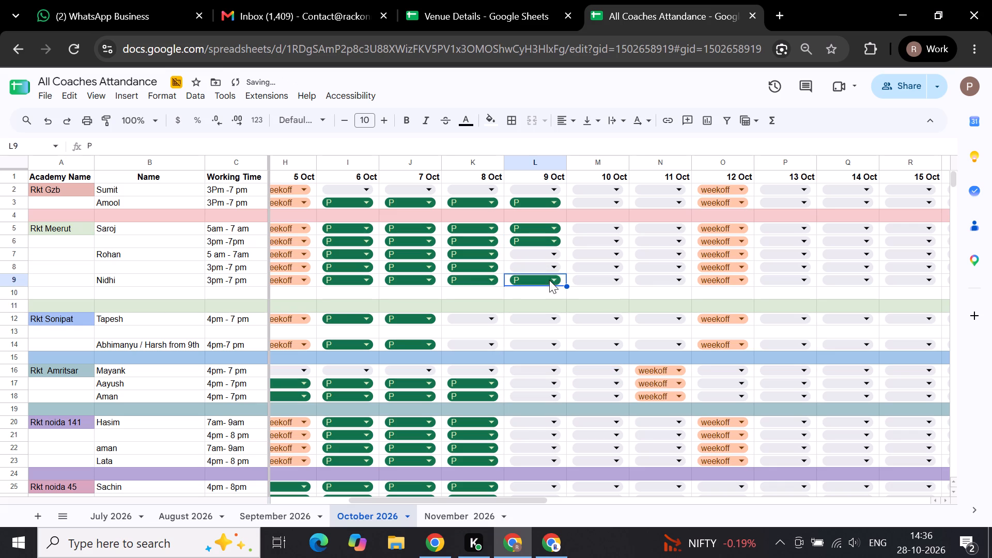
pyautogui.click(554, 255)
pyautogui.click(548, 266)
pyautogui.click(548, 266)
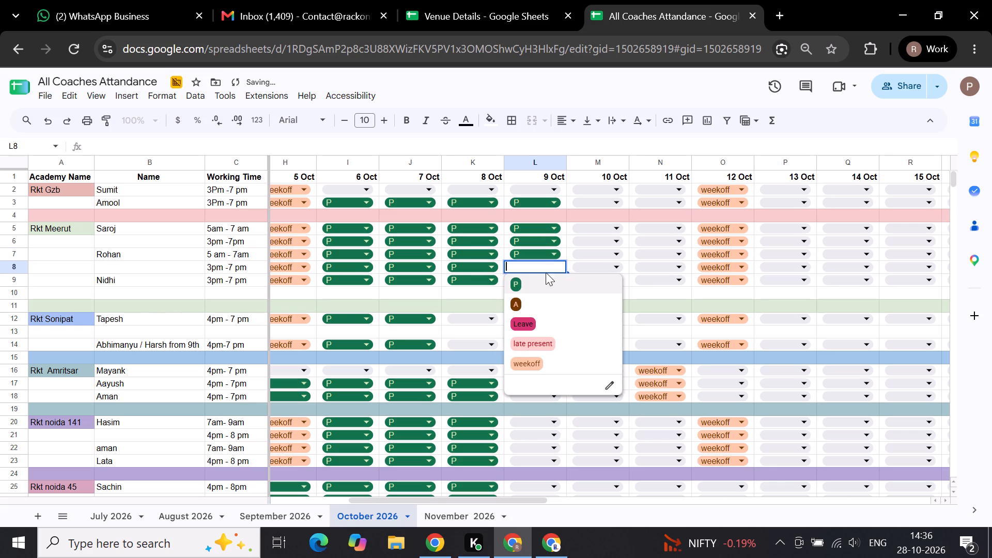
pyautogui.click(541, 285)
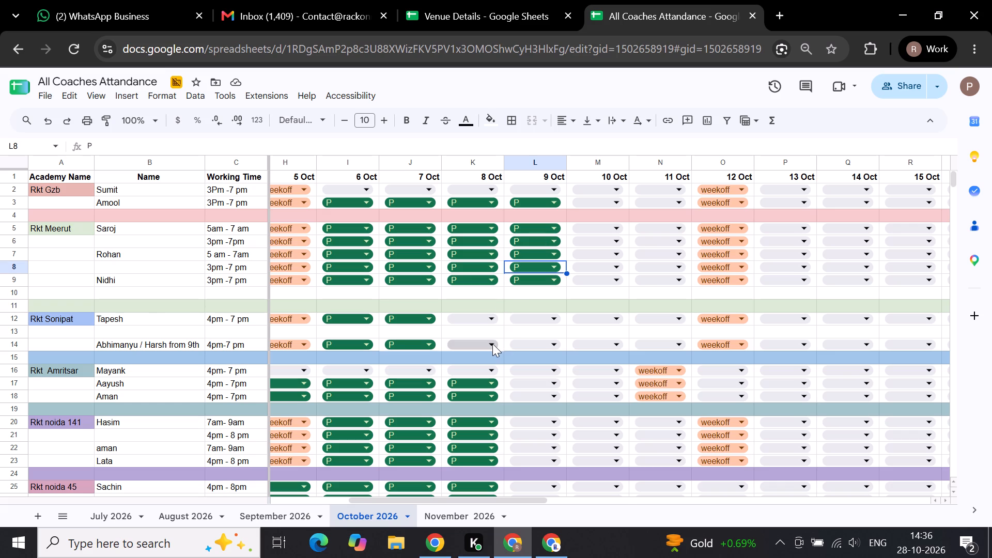
pyautogui.click(492, 320)
pyautogui.click(488, 332)
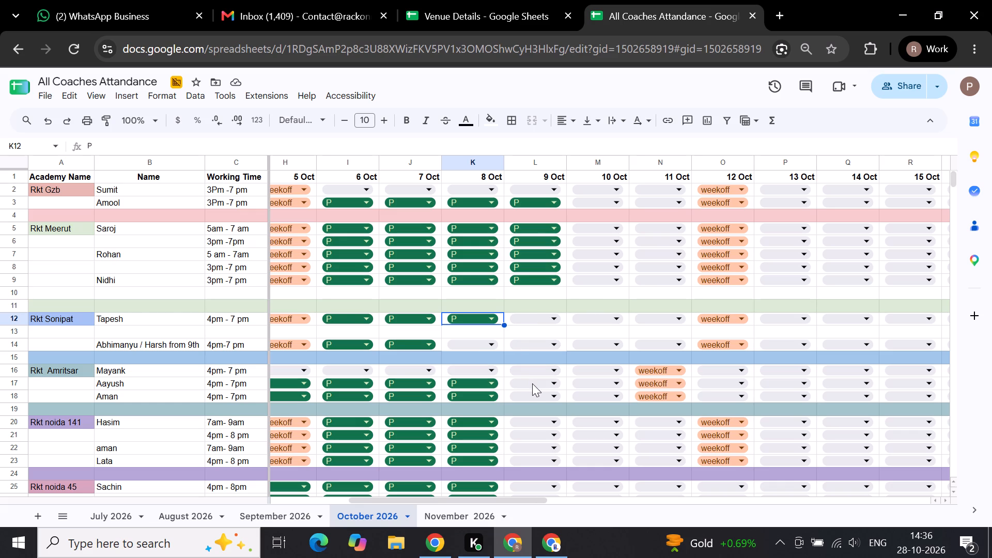
pyautogui.click(539, 446)
pyautogui.click(551, 350)
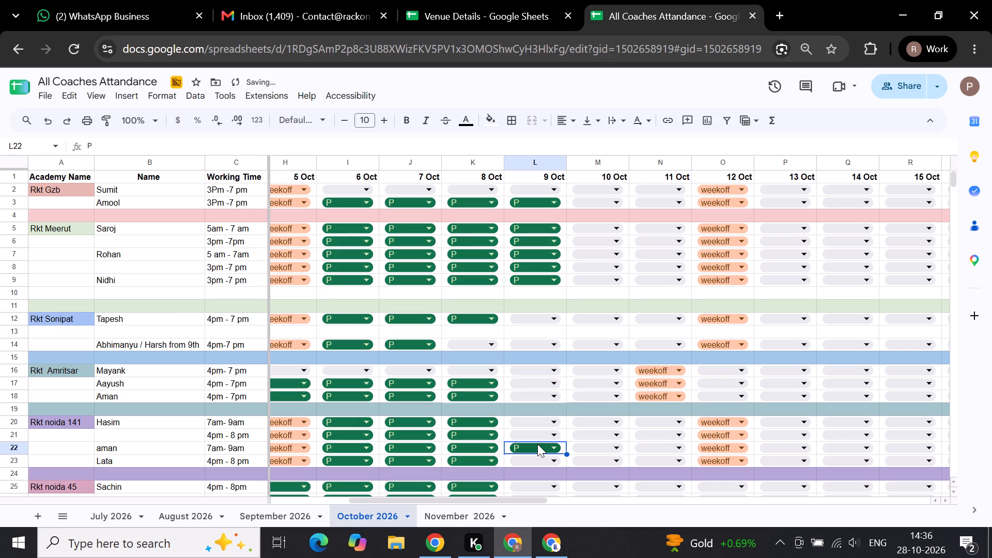
pyautogui.click(542, 320)
pyautogui.click(530, 333)
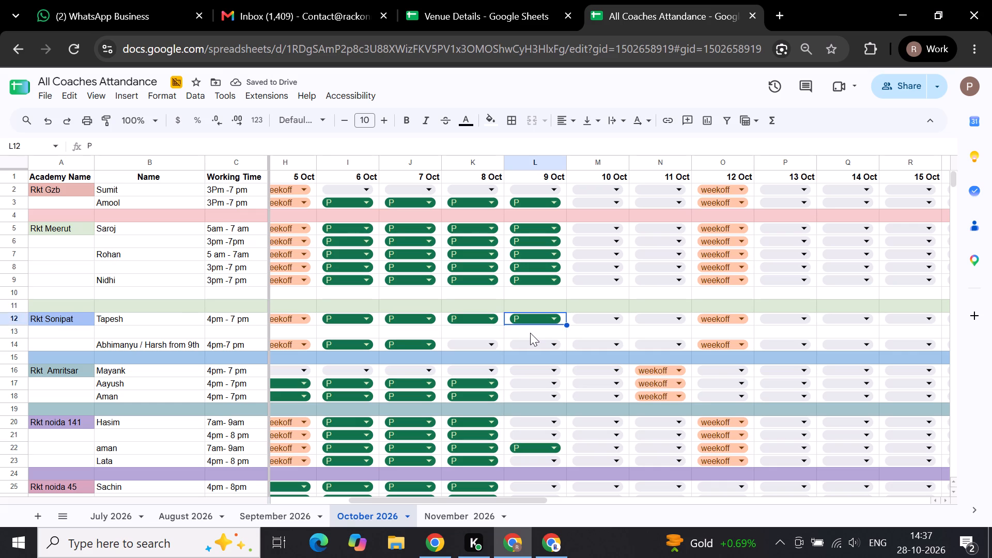
# Mark Jaipur attendance as P for Dharam on 8 and 9 Oct and for Ishant on 9 Oct.
pyautogui.scroll(-2, 520, 465)
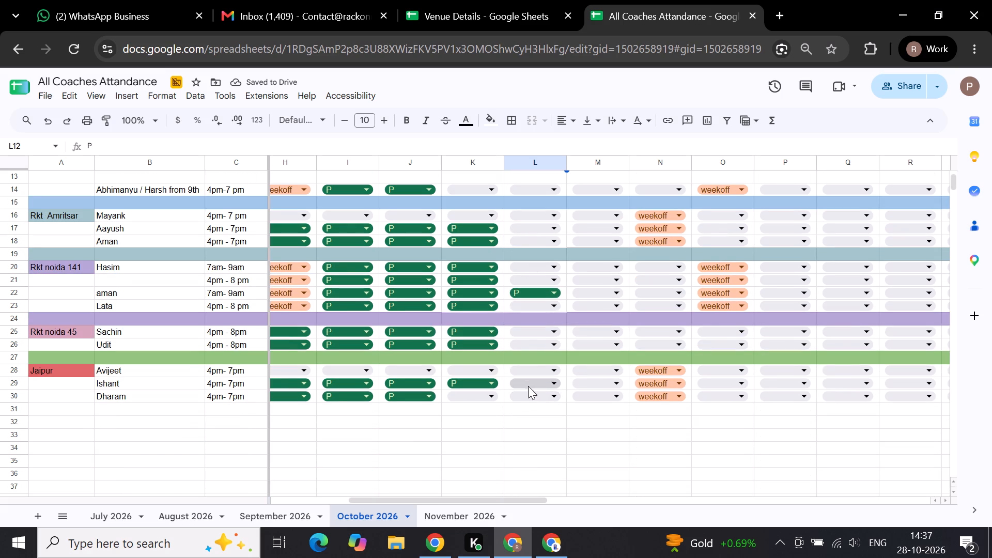
pyautogui.click(494, 396)
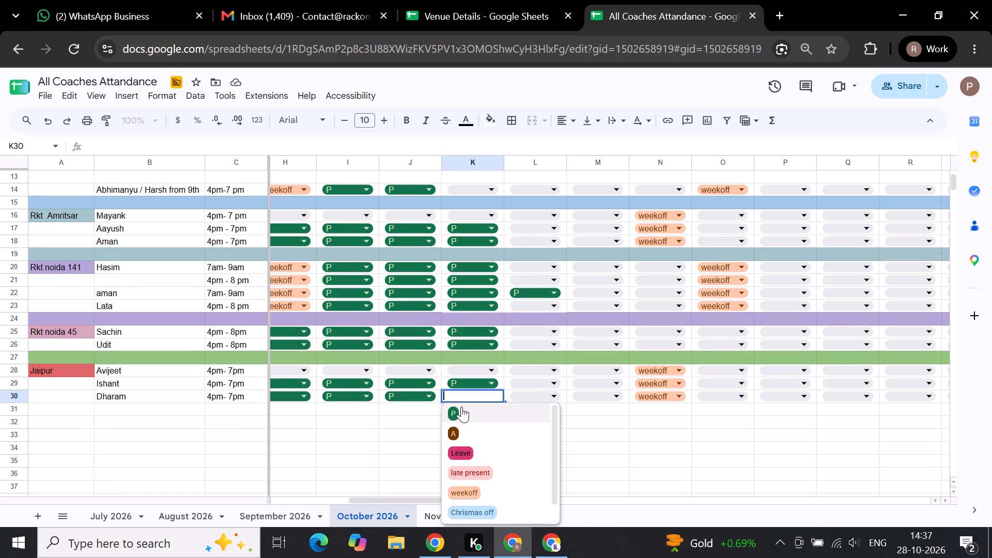
pyautogui.click(458, 409)
pyautogui.click(520, 385)
pyautogui.click(518, 392)
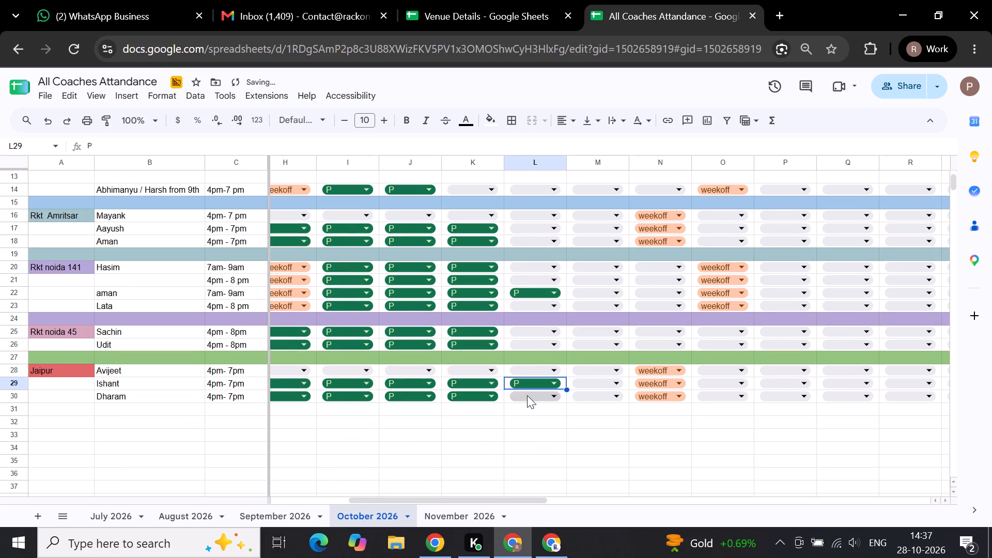
pyautogui.click(527, 395)
pyautogui.click(521, 410)
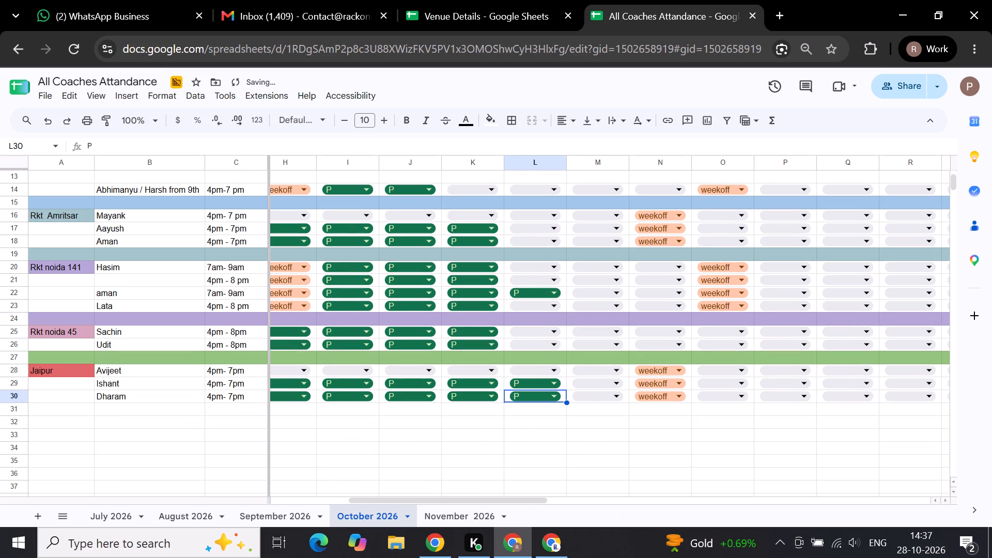
# Mark 9 Oct attendance as P for Sachin and Udit at Rkt noida 45.
pyautogui.click(537, 335)
pyautogui.click(537, 344)
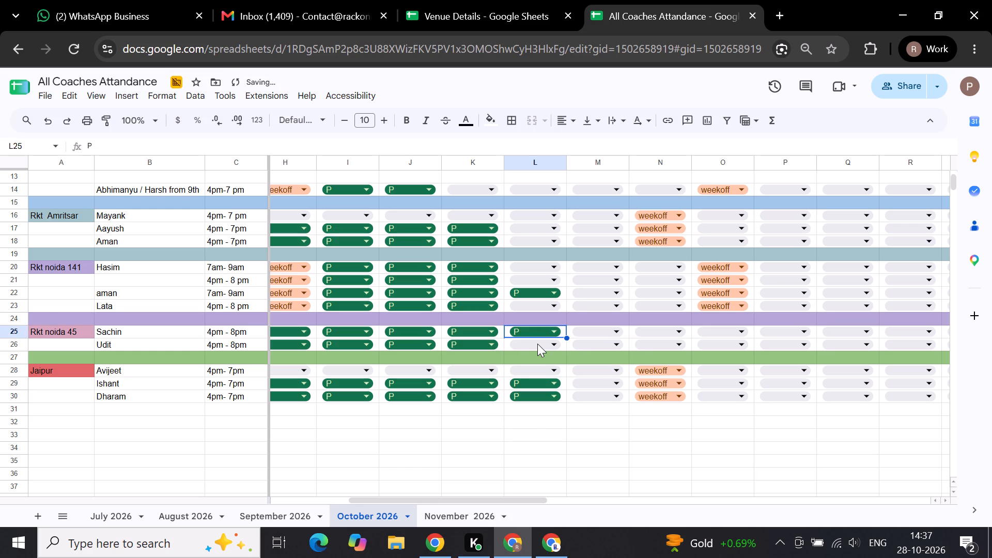
pyautogui.click(537, 344)
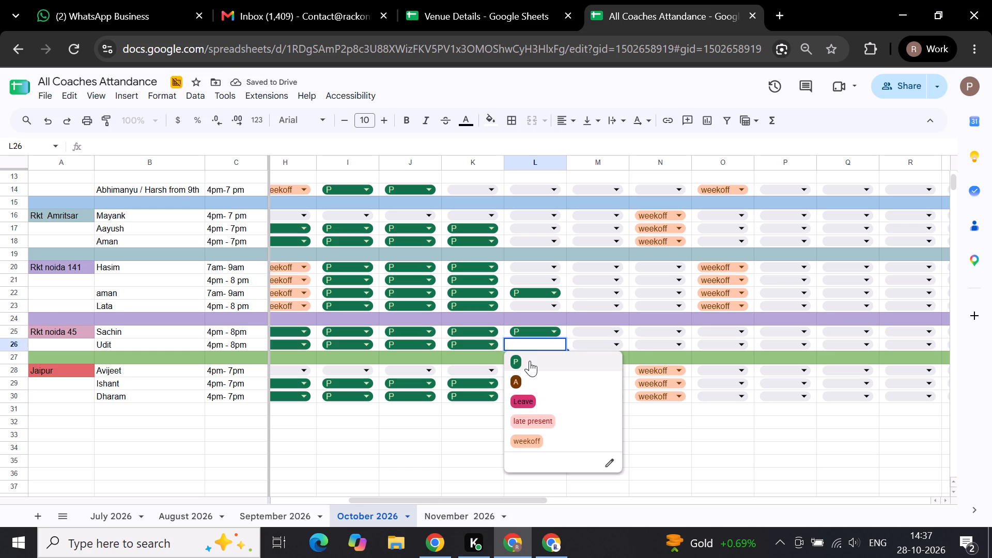
pyautogui.click(530, 361)
# Mark 9 Oct attendance as P for Lata and both Hasim shifts at Rkt noida 141.
pyautogui.click(546, 307)
pyautogui.click(533, 322)
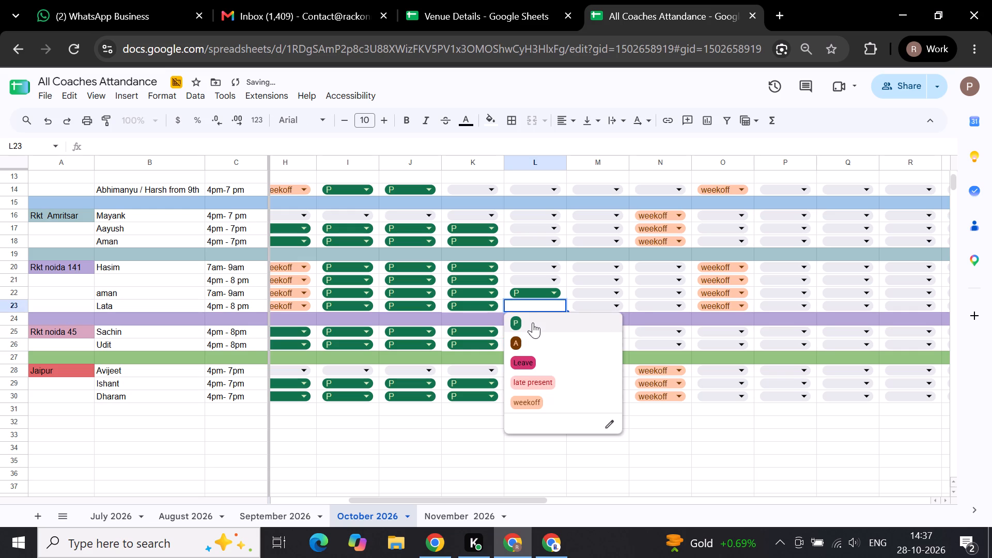
pyautogui.click(542, 268)
pyautogui.click(541, 279)
pyautogui.click(541, 279)
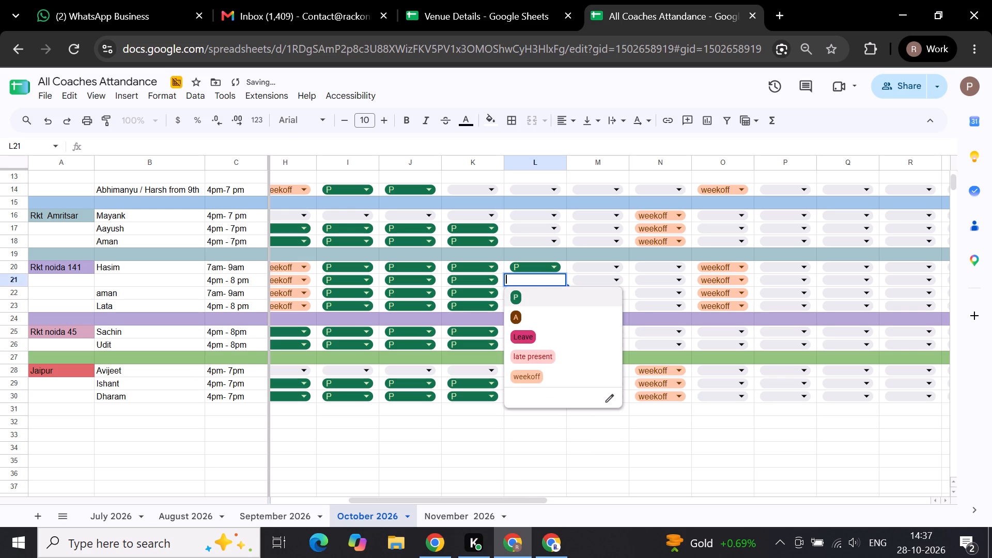
pyautogui.click(531, 293)
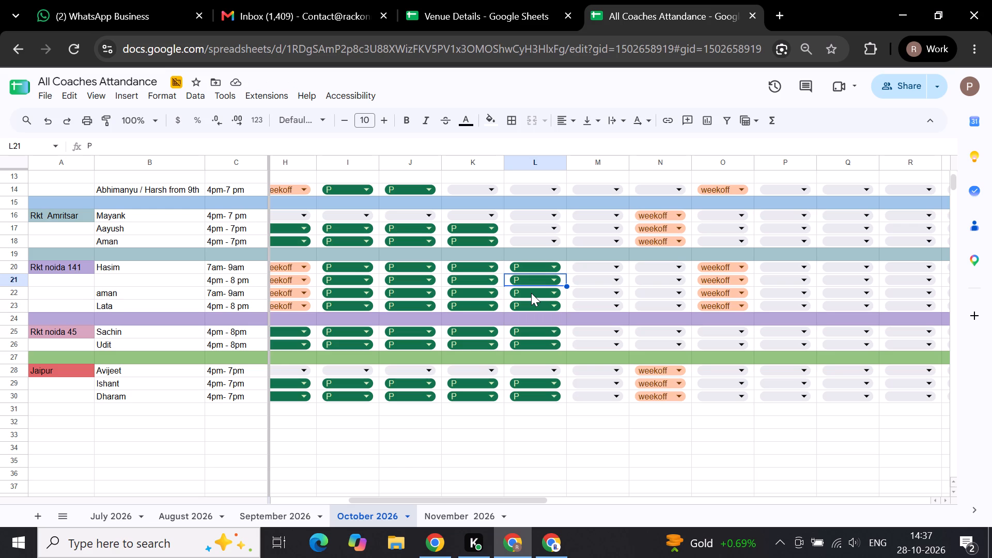
# Mark 10 Oct attendance as P for Saroj's 5am - 7 am shift, Hasim's 7am - 9am shift and Sachin (Rkt noida 45).
pyautogui.scroll(1, 531, 293)
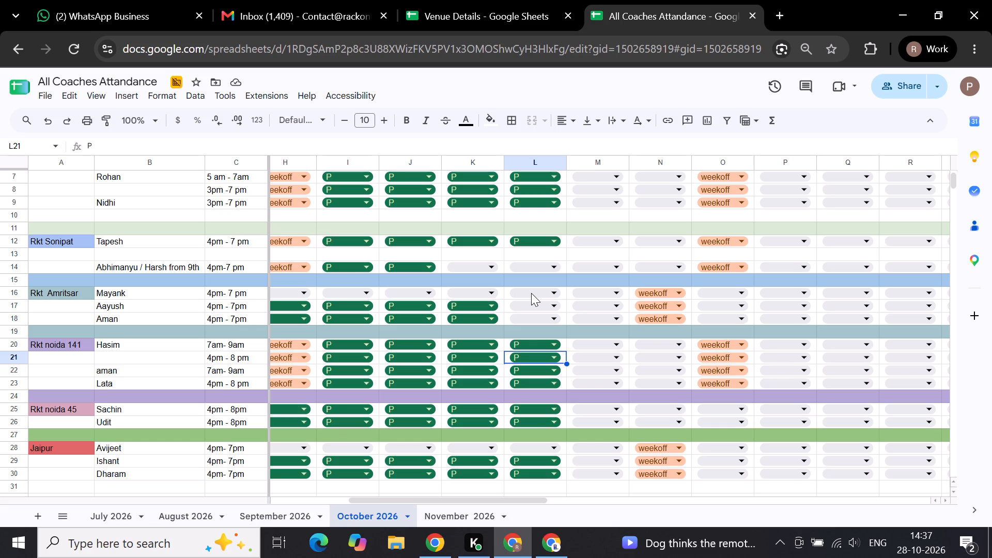
pyautogui.scroll(3, 531, 293)
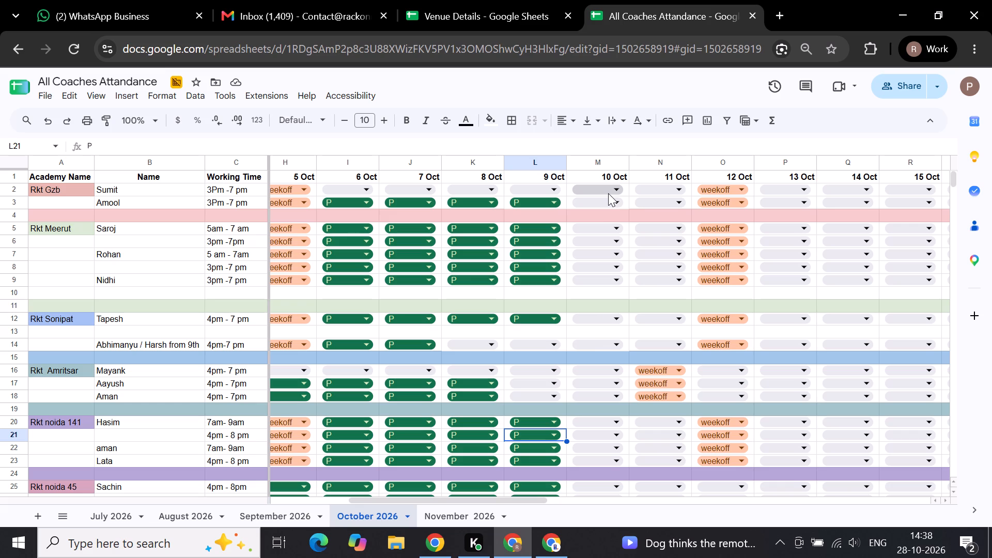
pyautogui.click(601, 224)
pyautogui.click(603, 245)
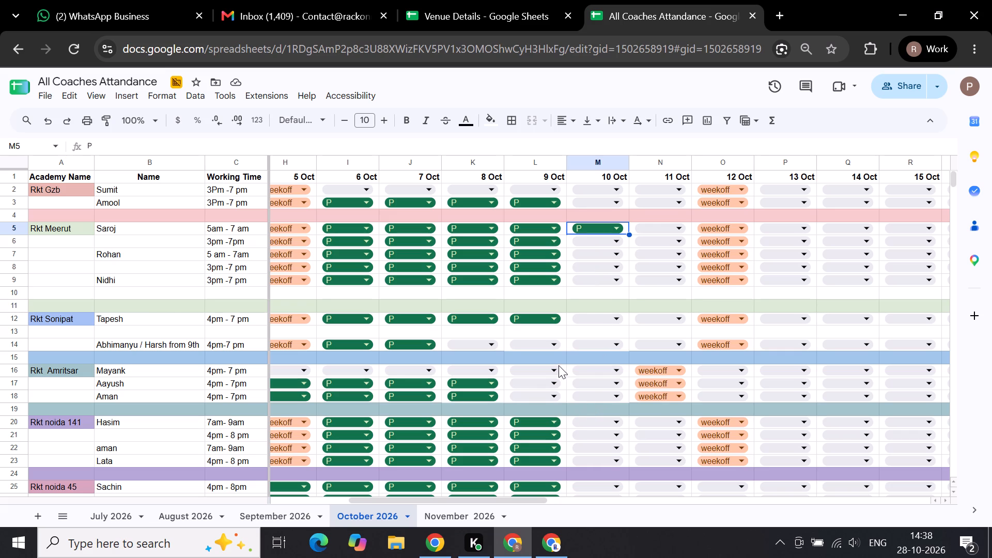
pyautogui.click(596, 423)
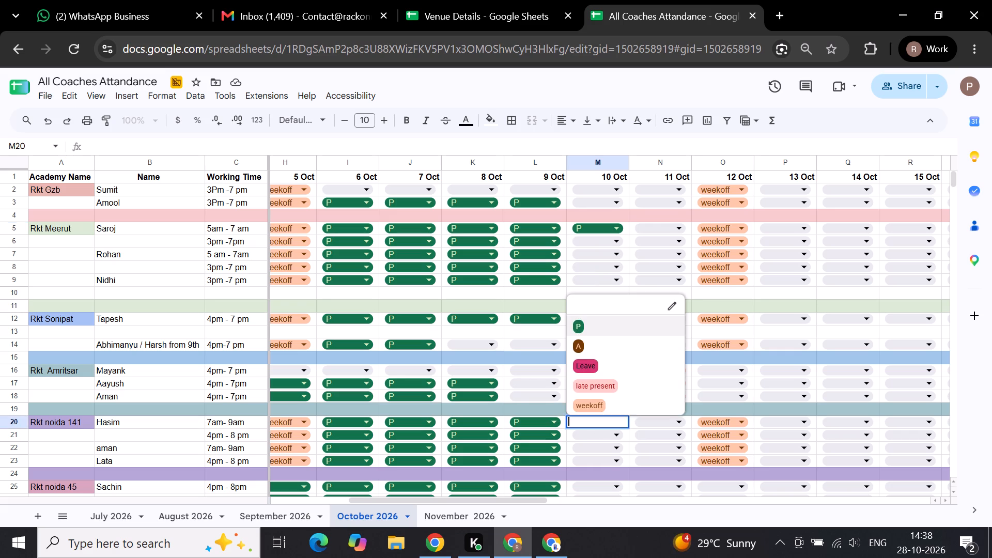
pyautogui.click(586, 327)
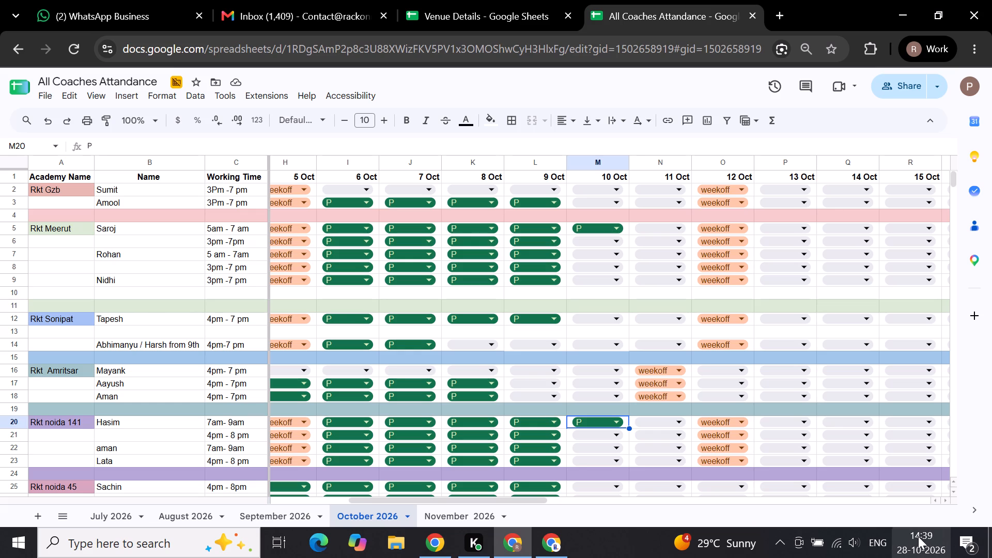
pyautogui.scroll(-2, 591, 359)
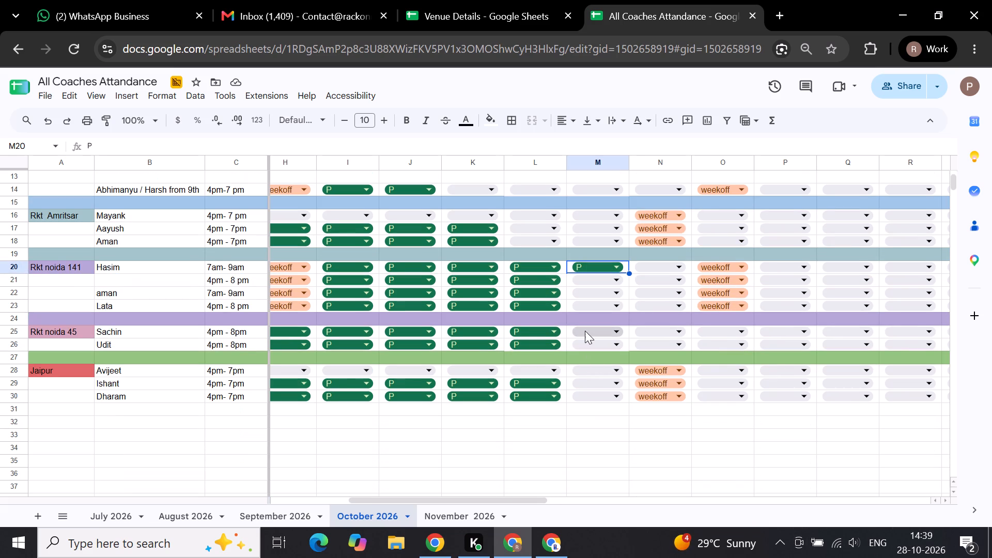
pyautogui.click(585, 331)
pyautogui.click(577, 347)
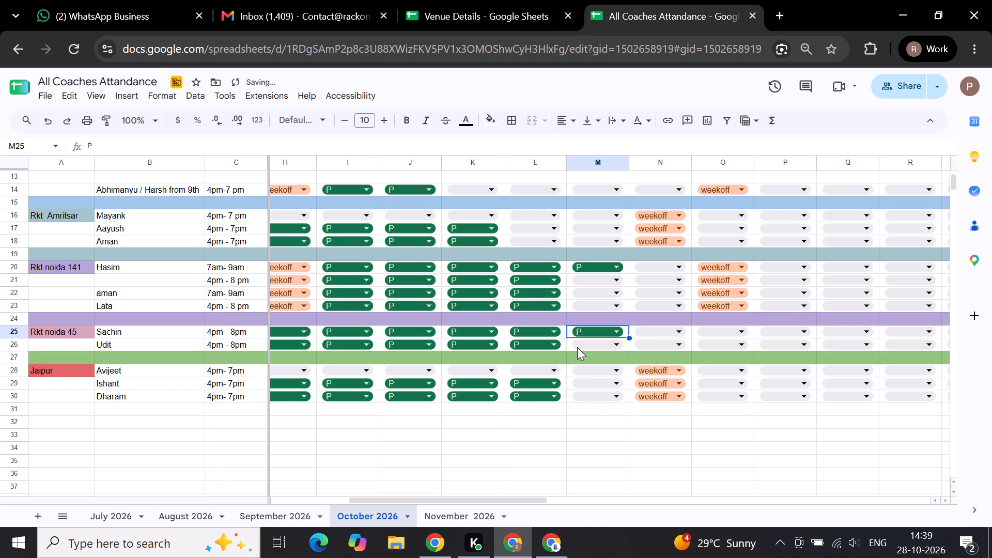
# Mark 10 Oct attendance as P for Saroj's 3pm - 7pm shift at Rkt Meerut and Amool (Rkt Gzb).
pyautogui.scroll(2, 577, 348)
pyautogui.click(612, 242)
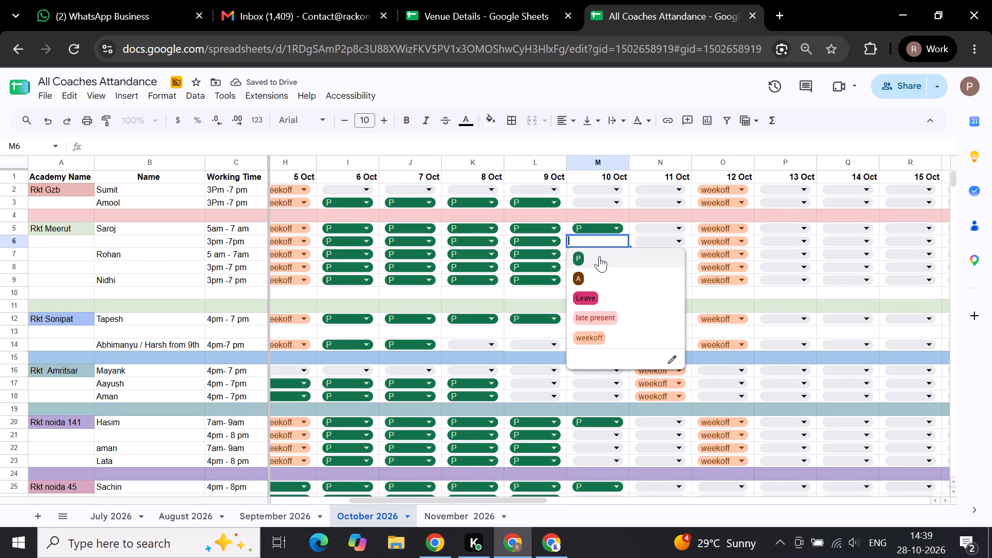
pyautogui.click(599, 256)
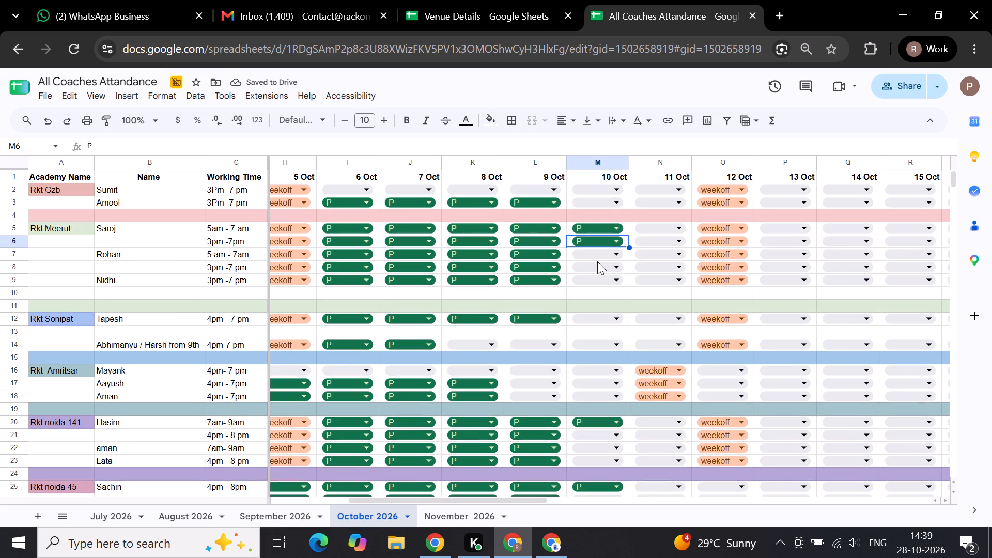
pyautogui.scroll(3, 597, 261)
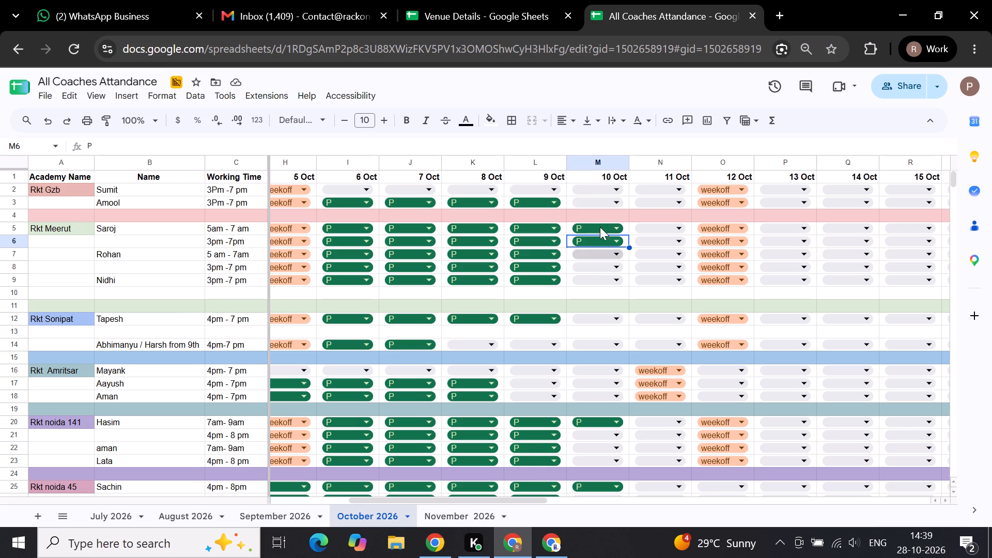
pyautogui.click(593, 202)
pyautogui.click(586, 216)
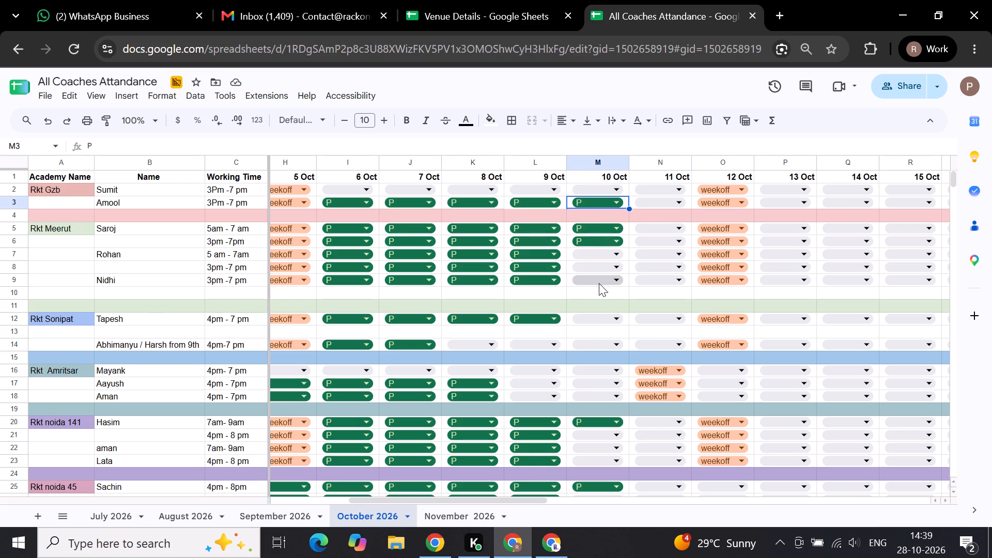
# Mark 10 Oct attendance as P for Hasim's 4pm - 8 pm shift at Rkt noida 141 and Nidhi (Rkt Meerut).
pyautogui.click(601, 432)
pyautogui.click(581, 334)
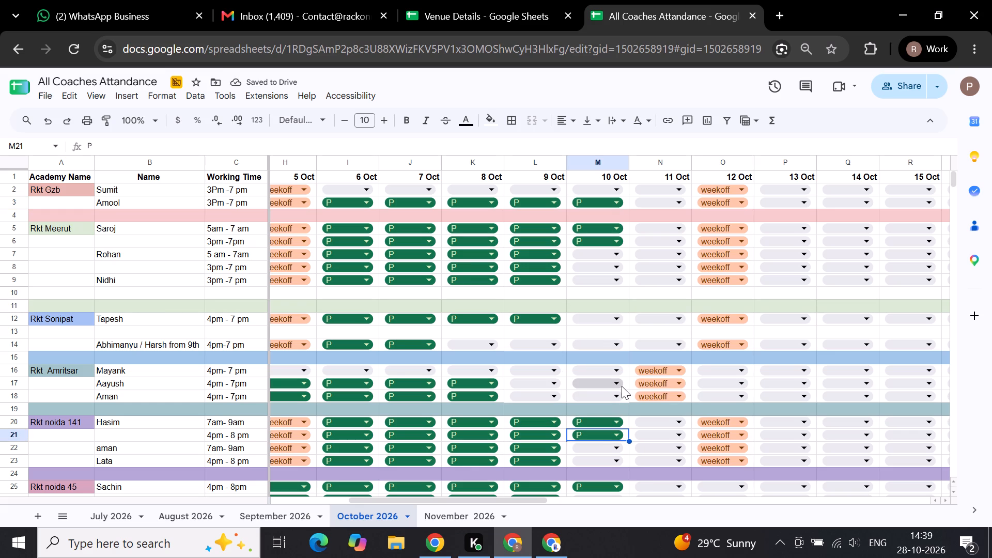
pyautogui.click(590, 283)
pyautogui.click(590, 299)
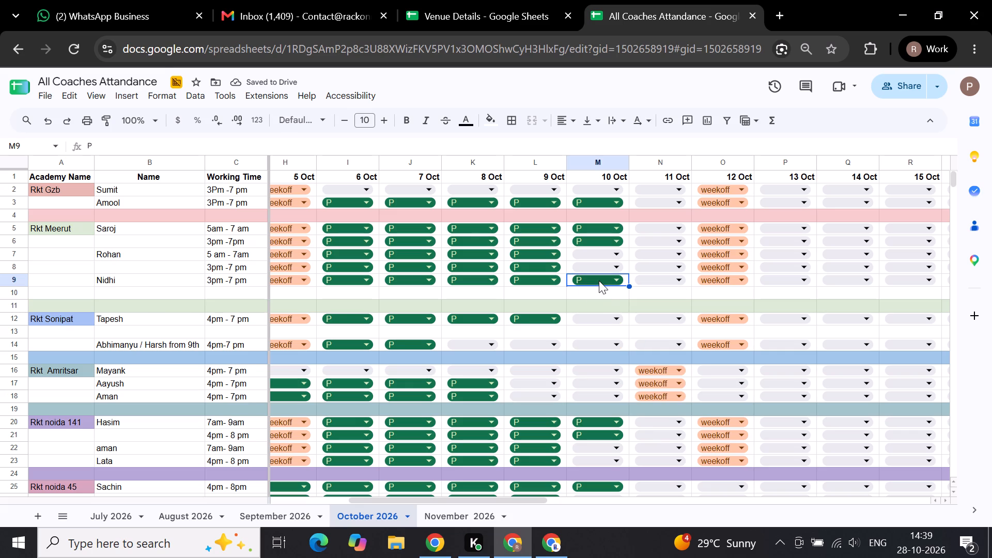
# Mark 10 Oct attendance as P for Dharam (Jaipur) and Tapesh (Rkt Sonipat).
pyautogui.scroll(-2, 616, 353)
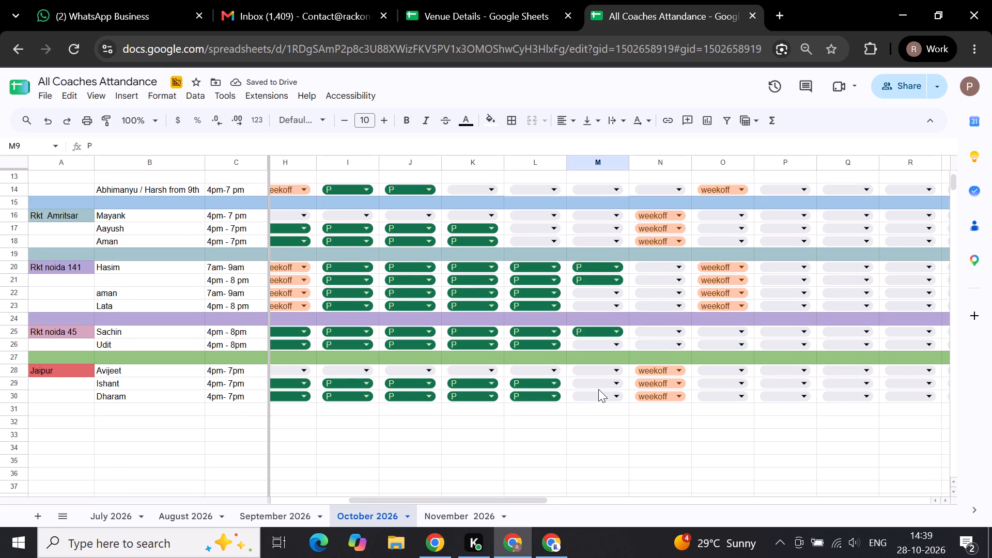
pyautogui.click(598, 398)
pyautogui.click(594, 411)
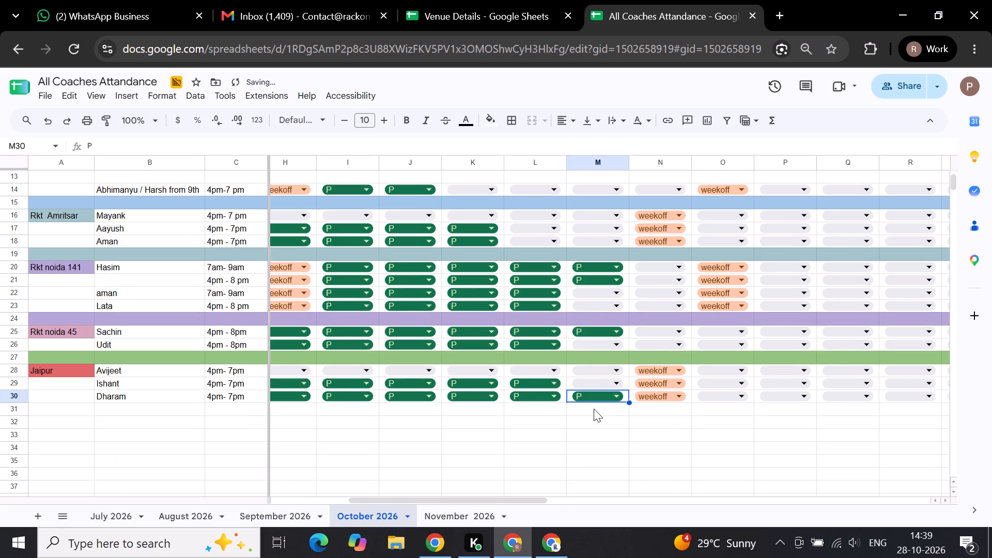
pyautogui.scroll(1, 584, 326)
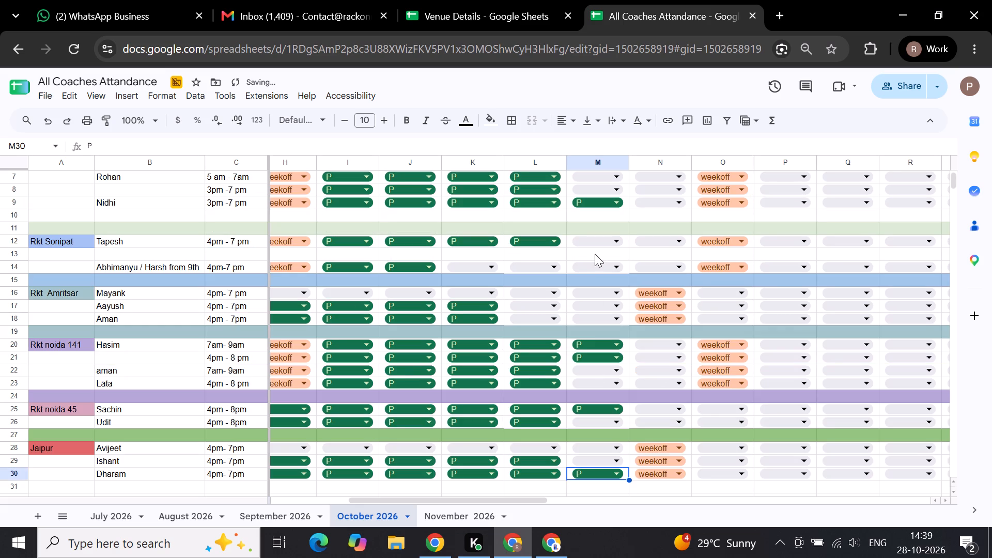
pyautogui.click(596, 239)
pyautogui.click(592, 260)
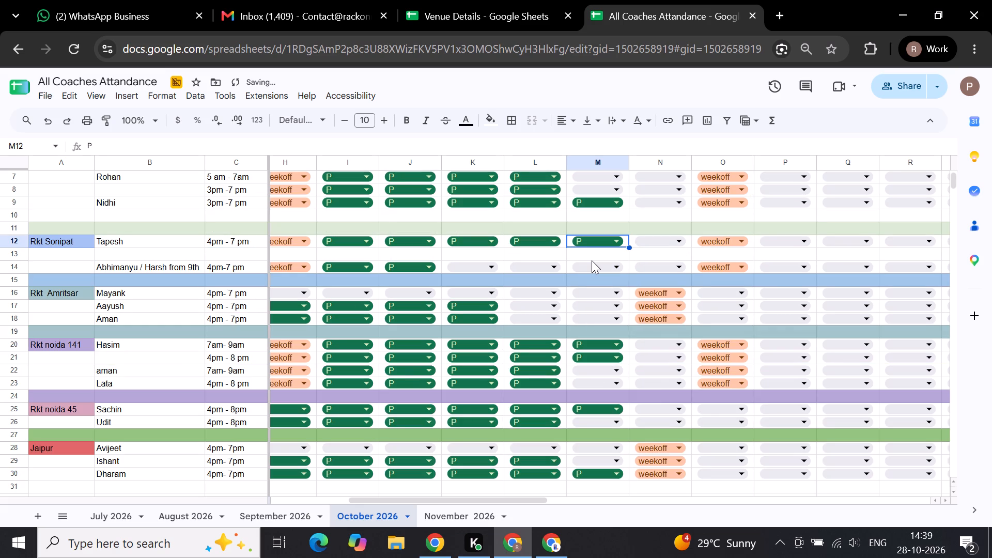
# Mark 10 Oct attendance as P for aman and Lata at Rkt noida 141.
pyautogui.click(596, 370)
pyautogui.click(591, 384)
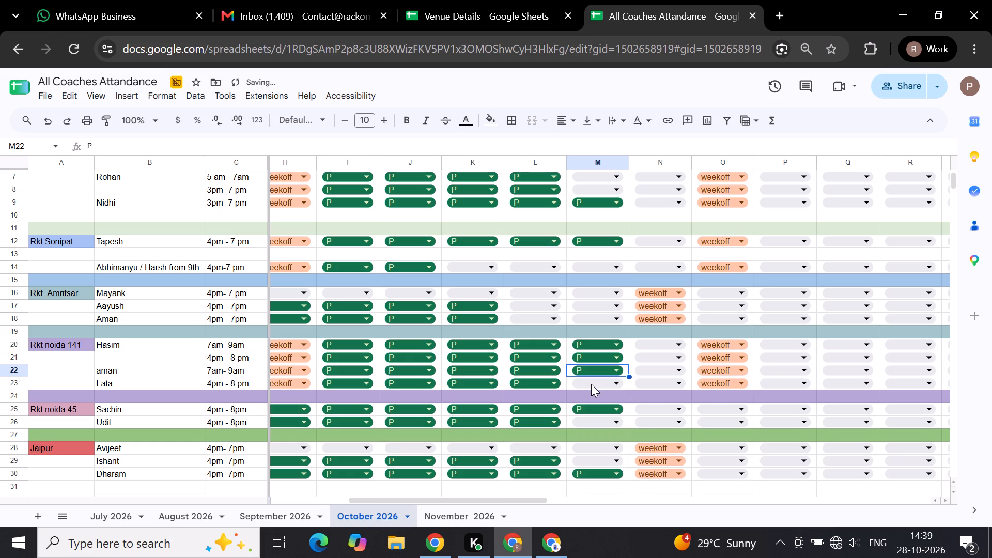
pyautogui.click(591, 384)
pyautogui.click(588, 394)
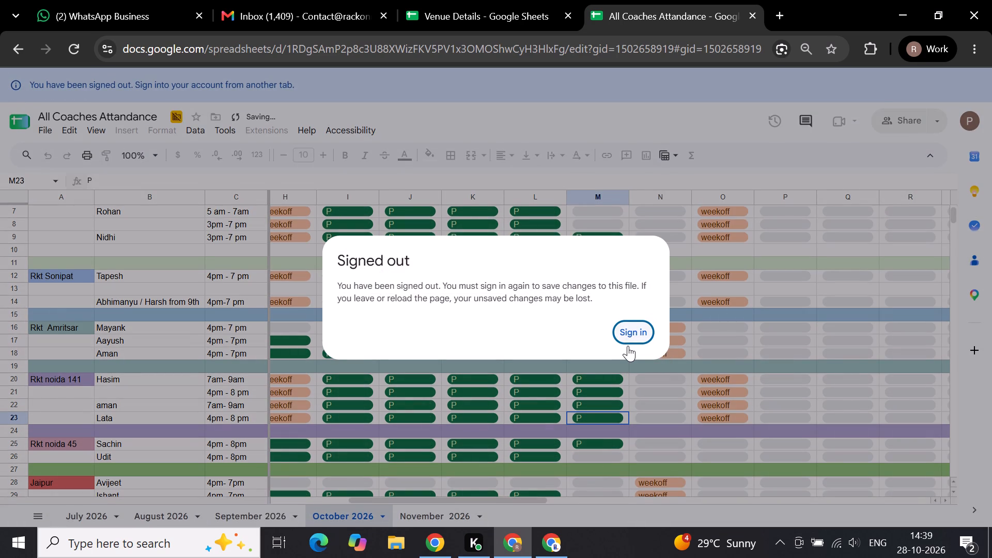
# Start signing back in to the account so the spreadsheet changes can be saved.
pyautogui.click(631, 334)
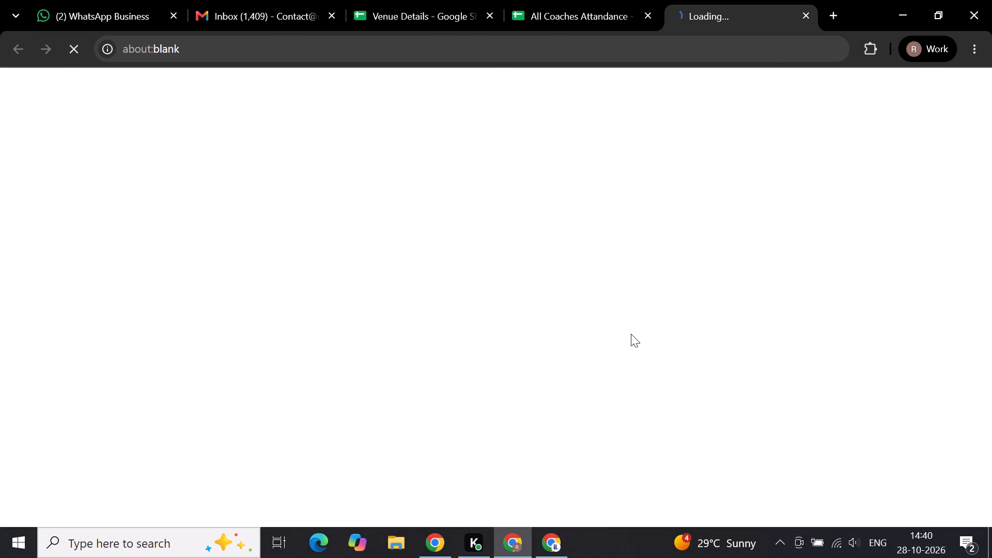